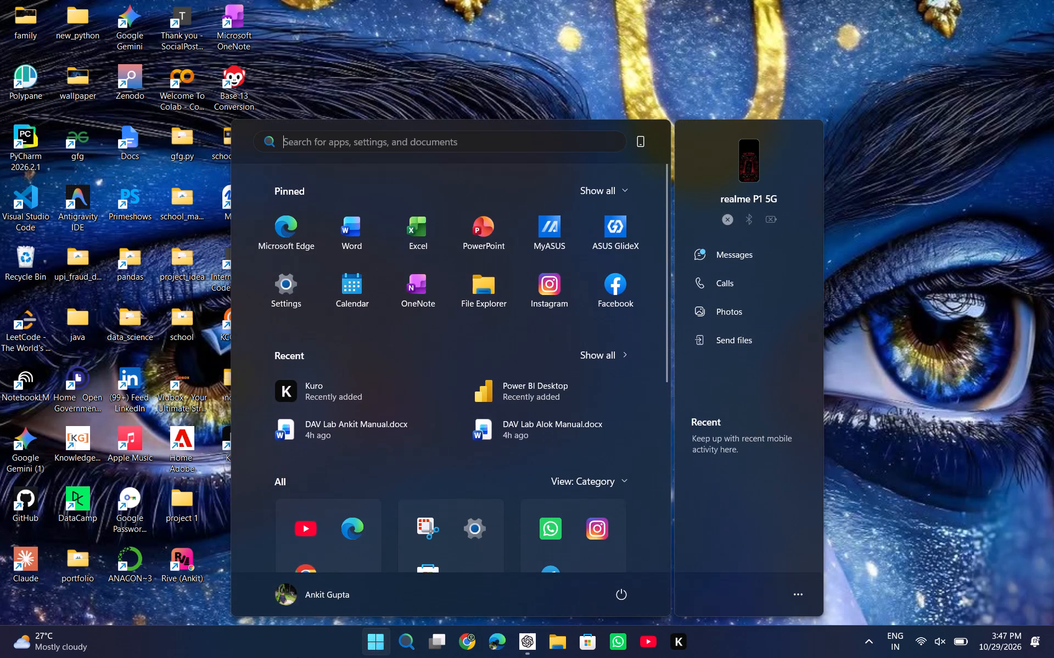
Launch Word and open the recent document DAV Lab Ankit Manual.docx from Downloads.
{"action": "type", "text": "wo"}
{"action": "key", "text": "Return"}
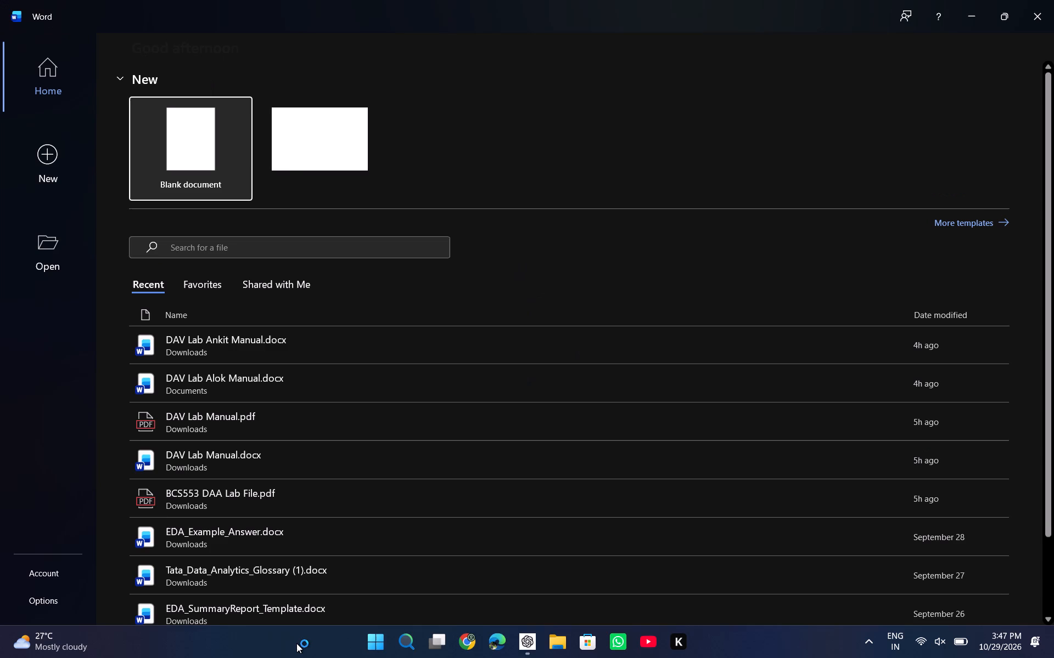
{"action": "left_click", "coordinate": [291, 358]}
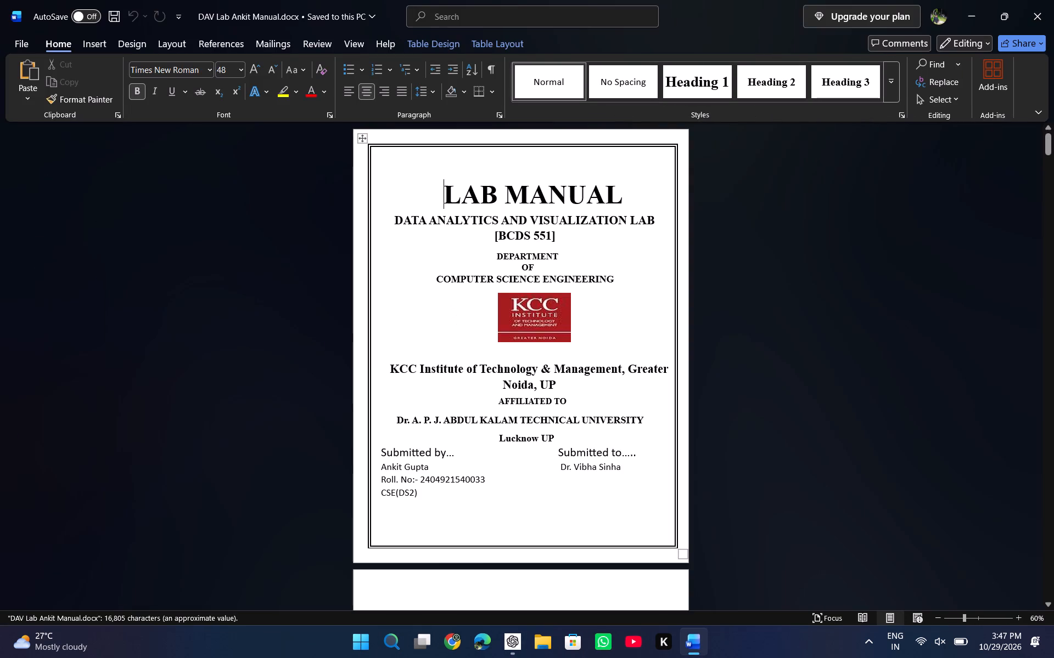
Replace the student name under "Submitted by" on the cover page with the new student's name, spacing it to realign the teacher's name.
{"action": "left_click", "coordinate": [437, 469]}
{"action": "key", "text": "Left"}
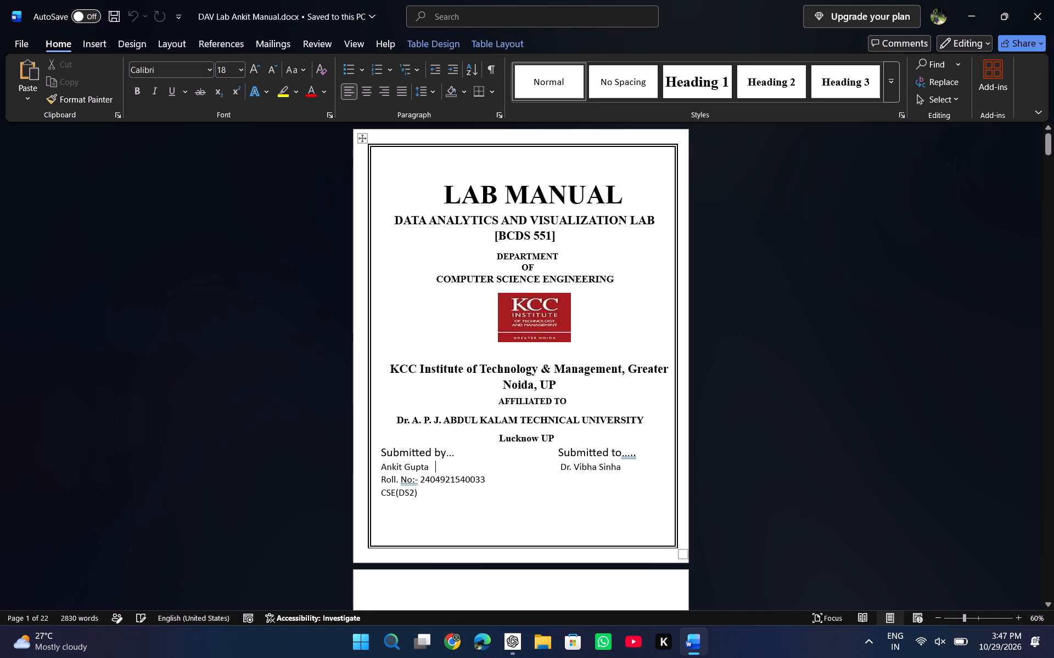
{"action": "key", "text": "Left"}
{"action": "key", "text": "Left"}
{"action": "key", "text": "Left"}
{"action": "key", "text": "BackSpace"}
{"action": "key", "text": "BackSpace"}
{"action": "key", "text": "BackSpace"}
{"action": "key", "text": "BackSpace"}
{"action": "key", "text": "BackSpace"}
{"action": "key", "text": "BackSpace"}
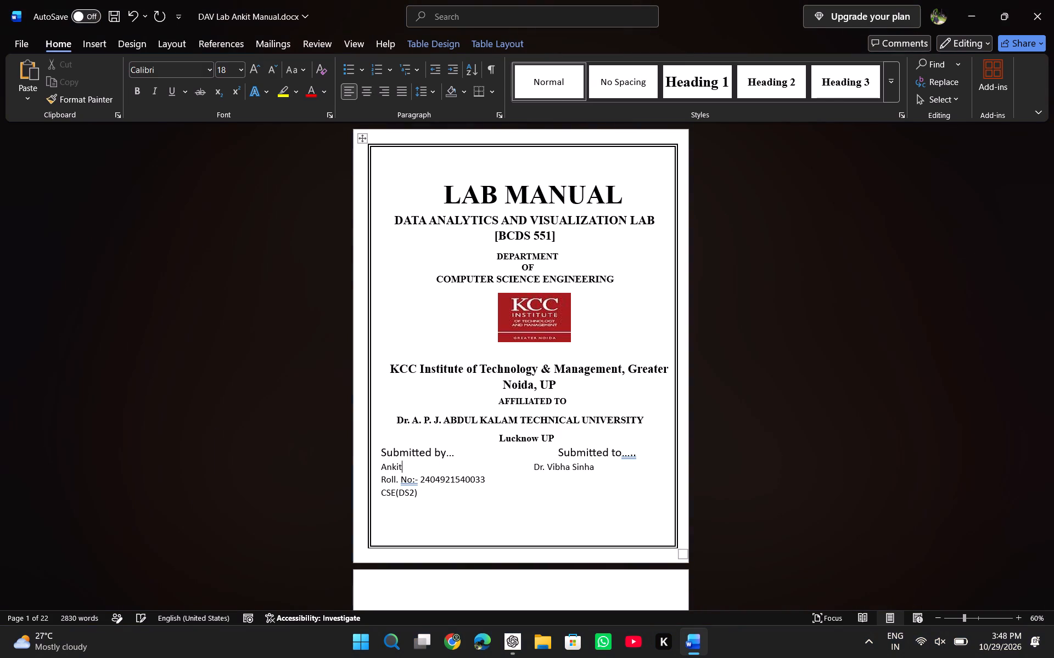
{"action": "key", "text": "BackSpace"}
{"action": "key", "text": "BackSpace"}
{"action": "key", "text": "BackSpace"}
{"action": "key", "text": "BackSpace"}
{"action": "key", "text": "BackSpace"}
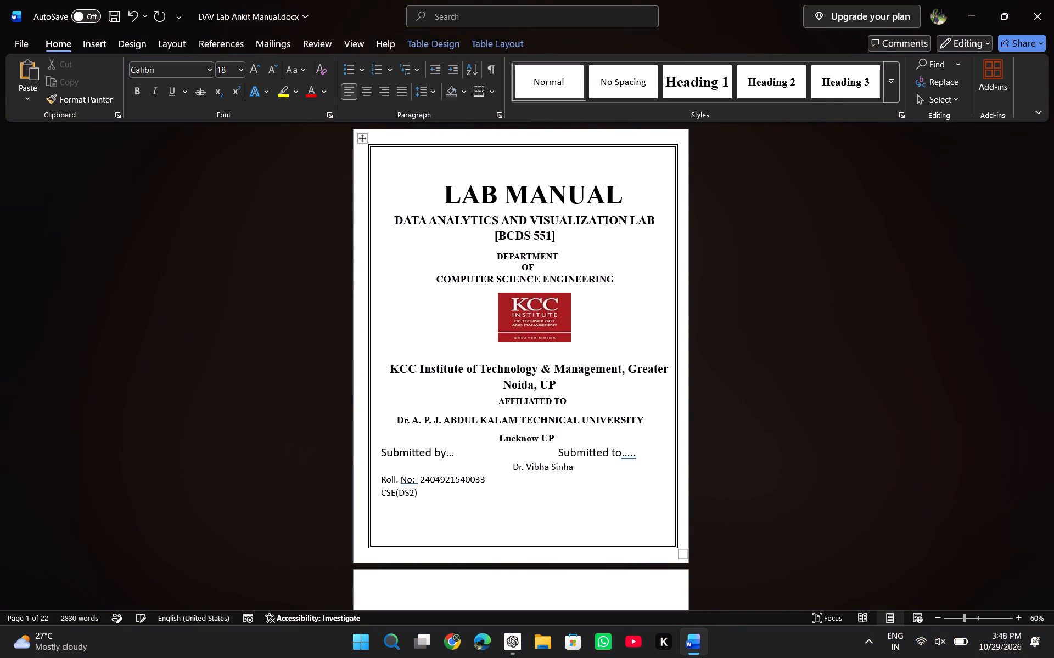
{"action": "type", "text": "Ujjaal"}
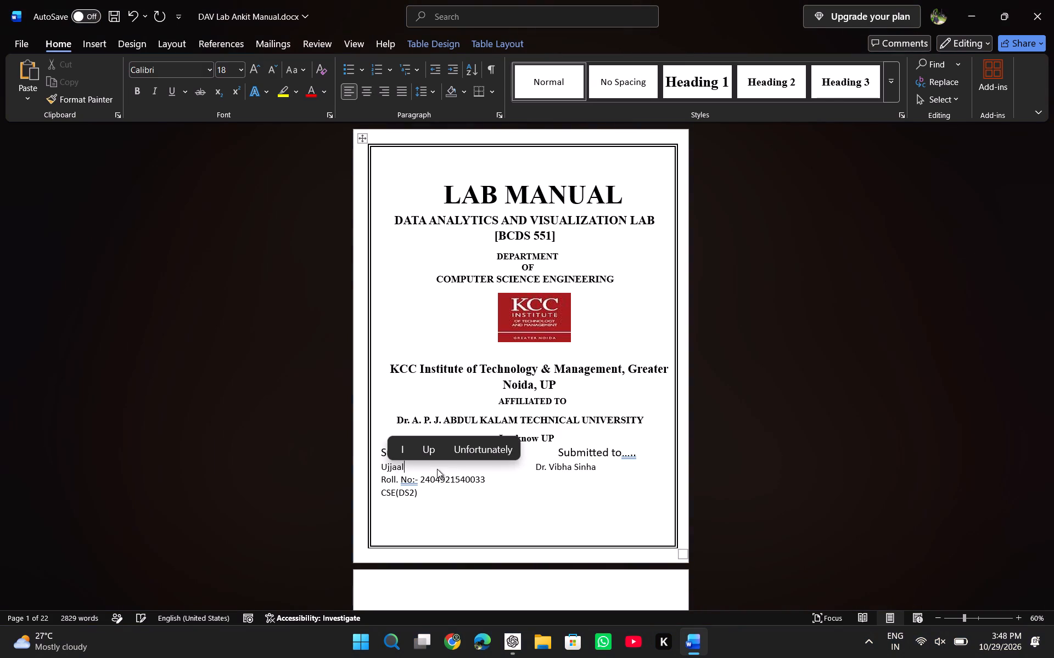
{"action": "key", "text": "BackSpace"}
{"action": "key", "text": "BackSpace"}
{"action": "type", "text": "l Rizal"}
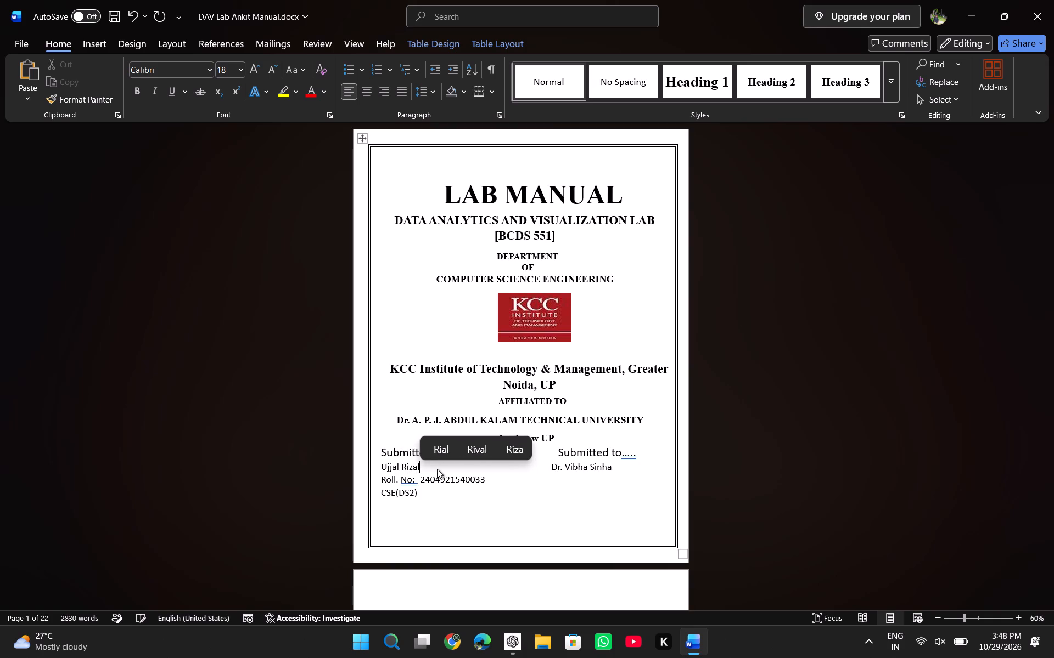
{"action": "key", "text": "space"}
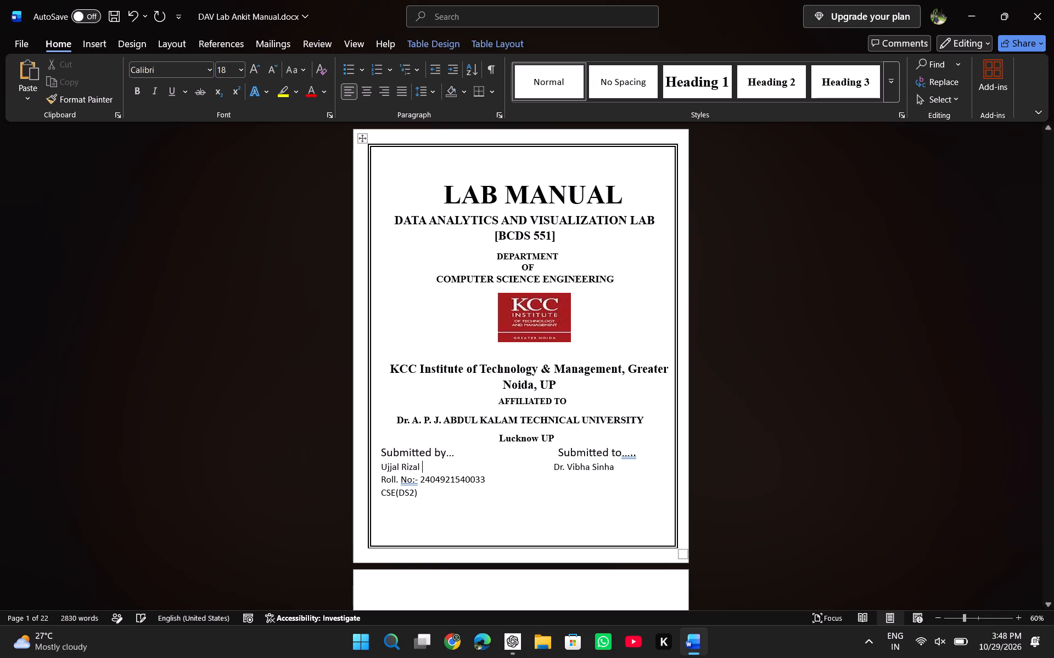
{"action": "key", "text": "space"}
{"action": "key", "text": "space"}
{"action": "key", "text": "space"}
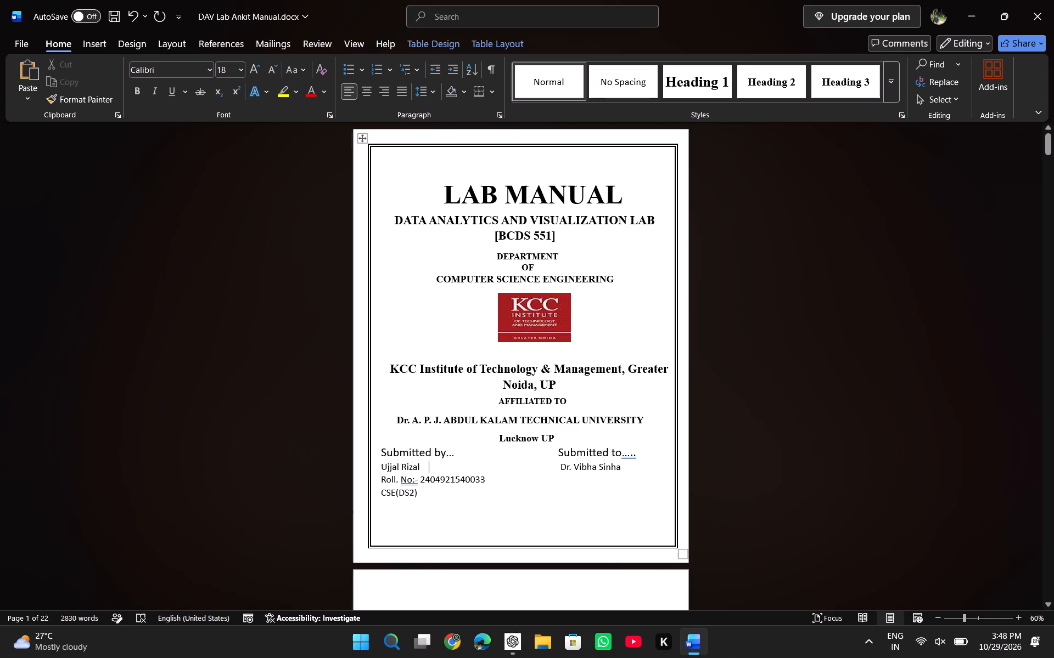
Shorten the dots after "Submitted to" on the cover page to three.
{"action": "left_click", "coordinate": [643, 450]}
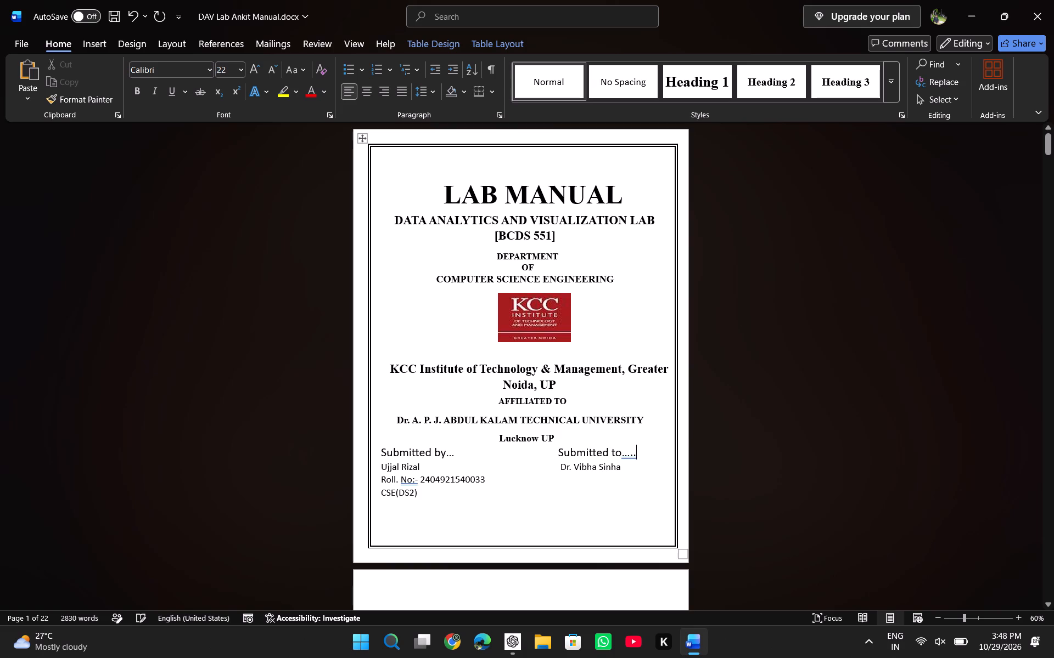
{"action": "double_click", "coordinate": [643, 450]}
{"action": "left_click", "coordinate": [643, 450]}
{"action": "key", "text": "BackSpace"}
{"action": "key", "text": "BackSpace"}
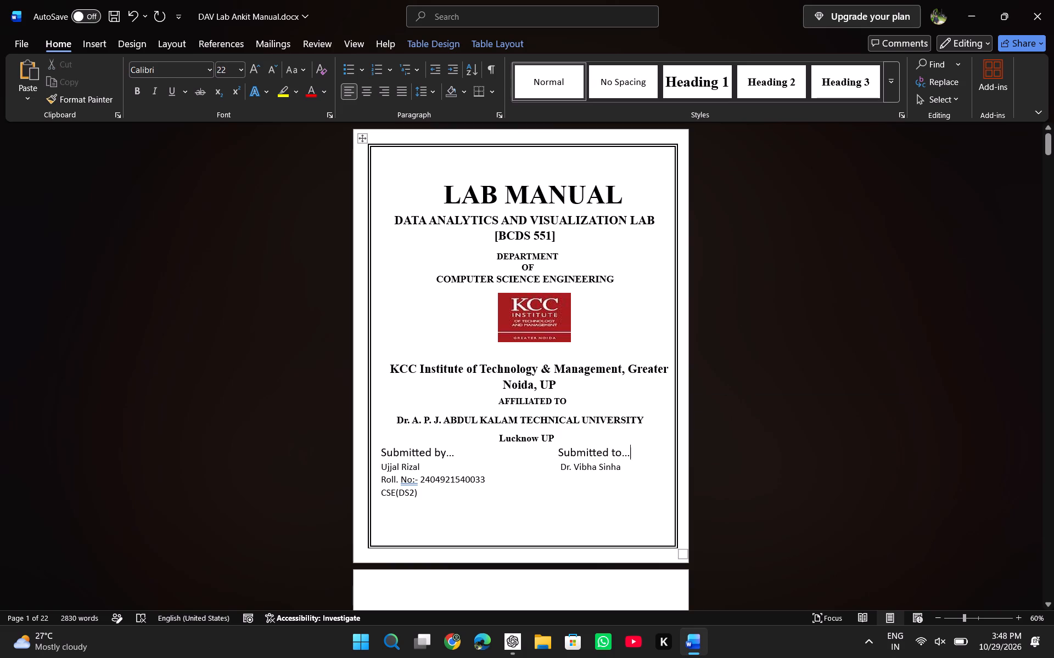
Insert the label "Section : " before CSE(DS2) on the cover page.
{"action": "left_click", "coordinate": [379, 494]}
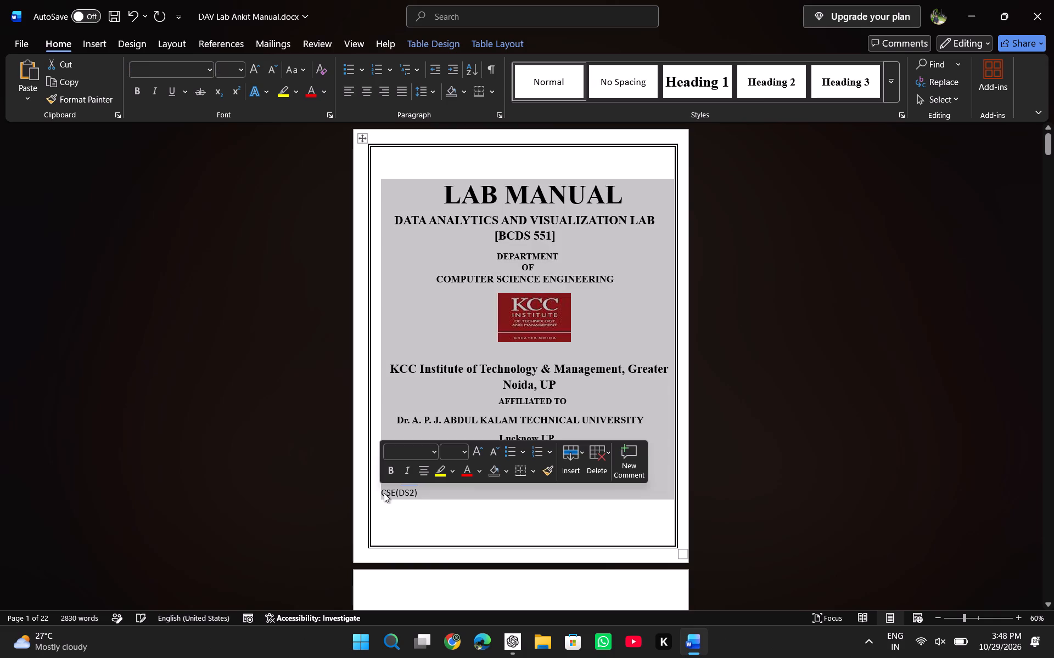
{"action": "left_click", "coordinate": [384, 493]}
{"action": "key", "text": "Left"}
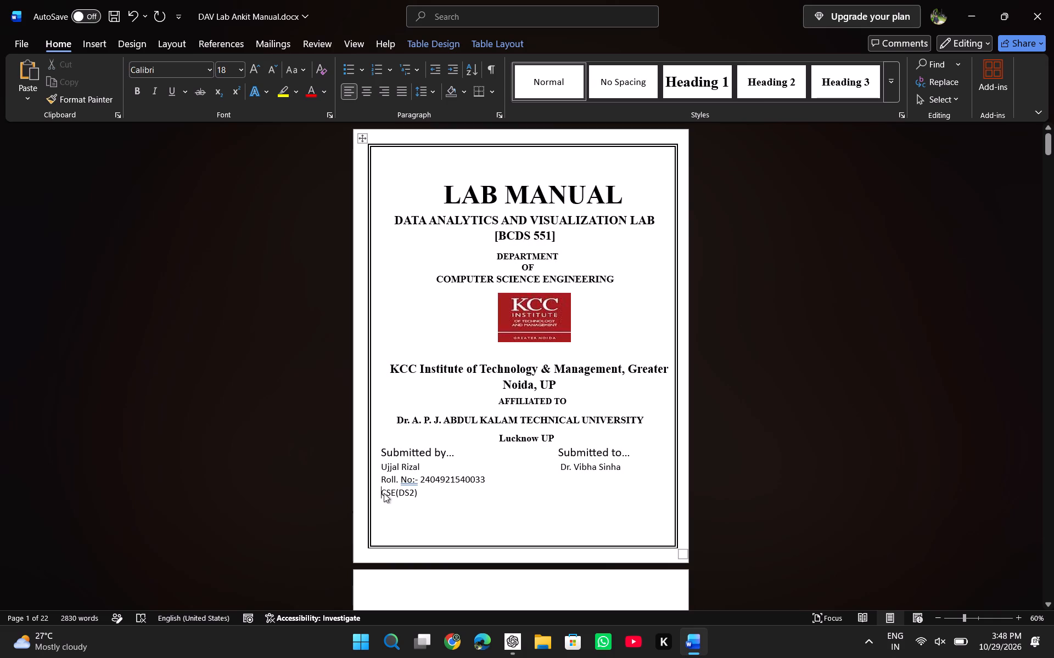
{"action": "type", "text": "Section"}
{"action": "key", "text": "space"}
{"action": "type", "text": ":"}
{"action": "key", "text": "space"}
Delete the blank page between the cover page and the experiment index.
{"action": "scroll", "coordinate": [431, 448], "scroll_direction": "down", "scroll_amount": 2}
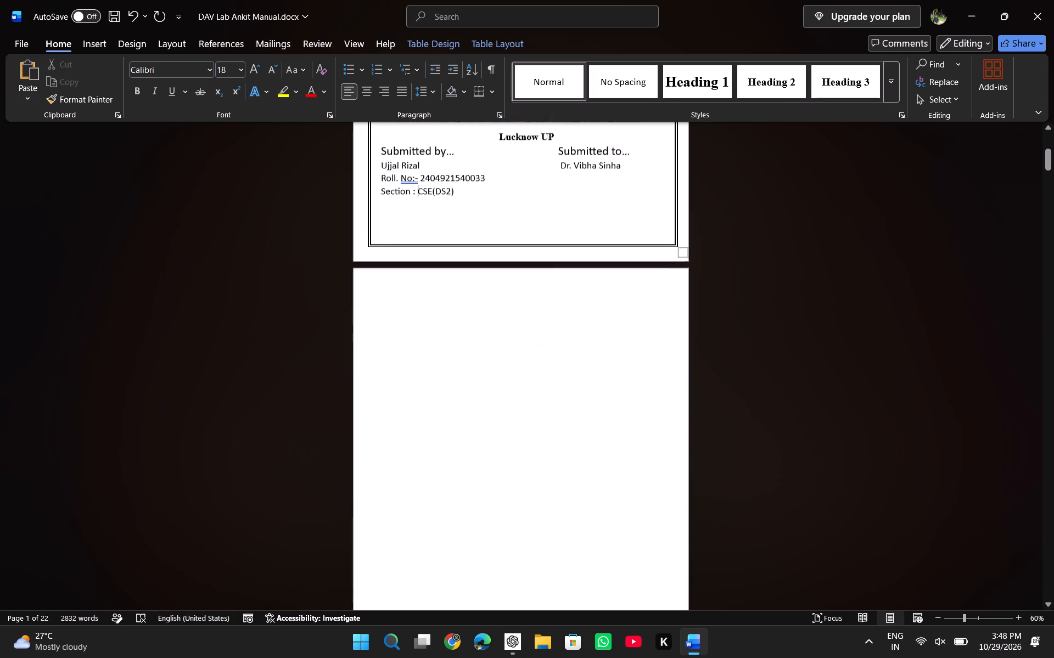
{"action": "scroll", "coordinate": [431, 448], "scroll_direction": "down", "scroll_amount": 1}
{"action": "left_click", "coordinate": [519, 194]}
{"action": "right_click", "coordinate": [519, 194]}
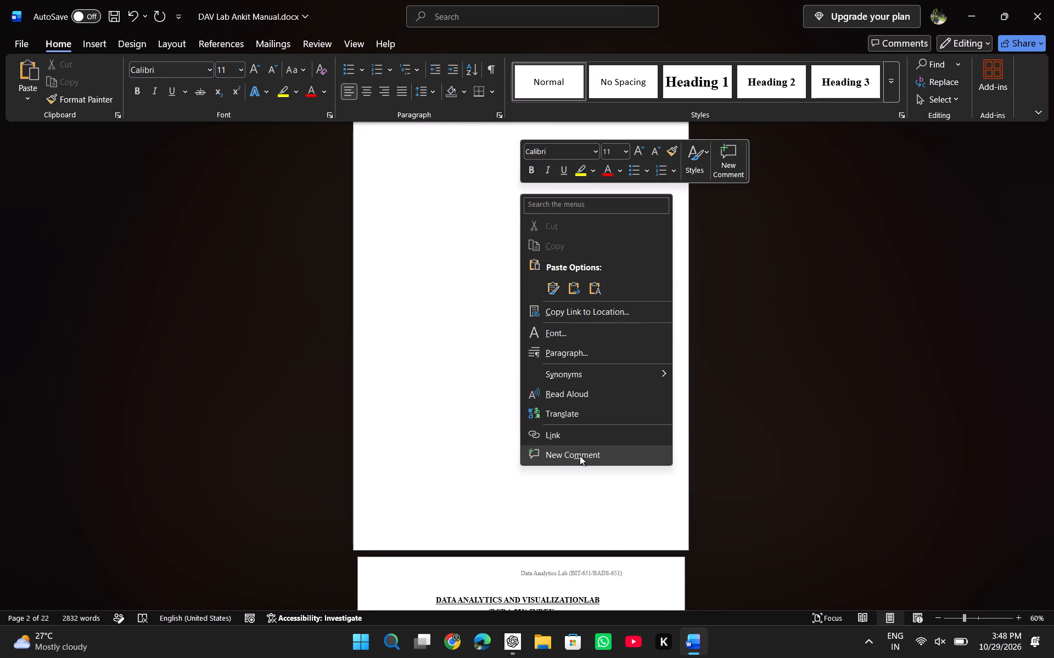
{"action": "left_click", "coordinate": [410, 241]}
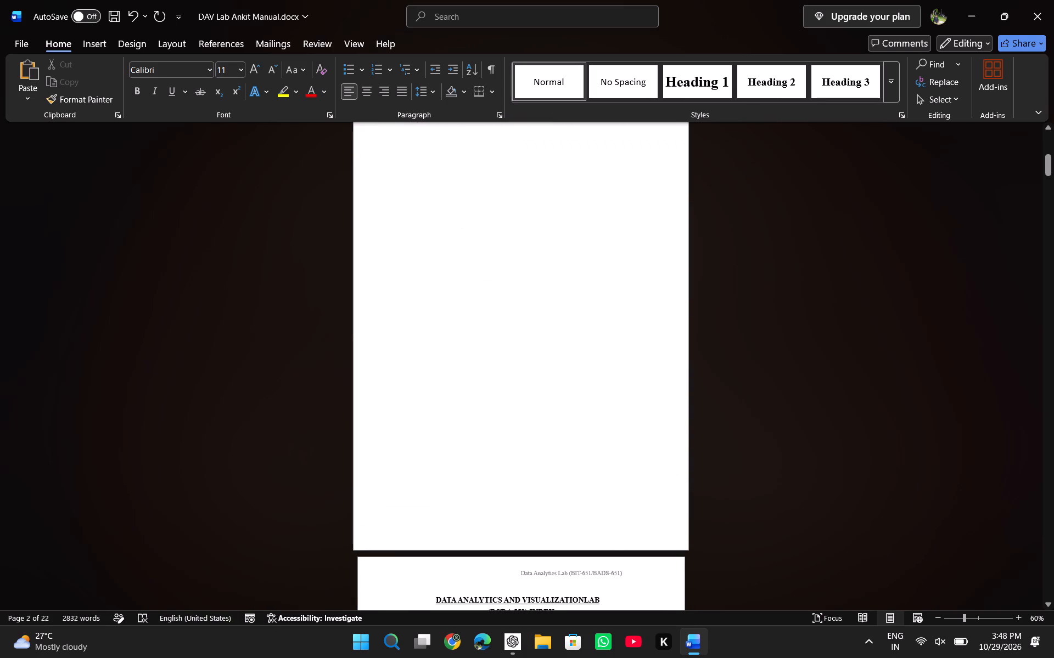
{"action": "key", "text": "Delete"}
Examine the cover page's border and text layout.
{"action": "scroll", "coordinate": [410, 241], "scroll_direction": "up", "scroll_amount": 1}
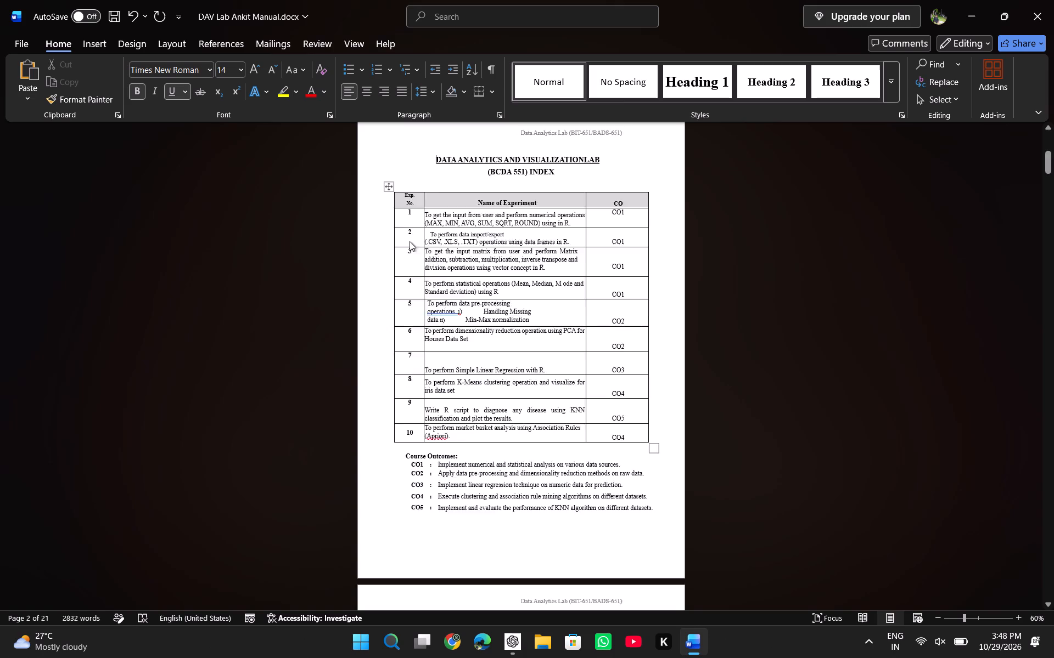
{"action": "scroll", "coordinate": [410, 241], "scroll_direction": "up", "scroll_amount": 1}
{"action": "scroll", "coordinate": [410, 241], "scroll_direction": "right", "scroll_amount": 1}
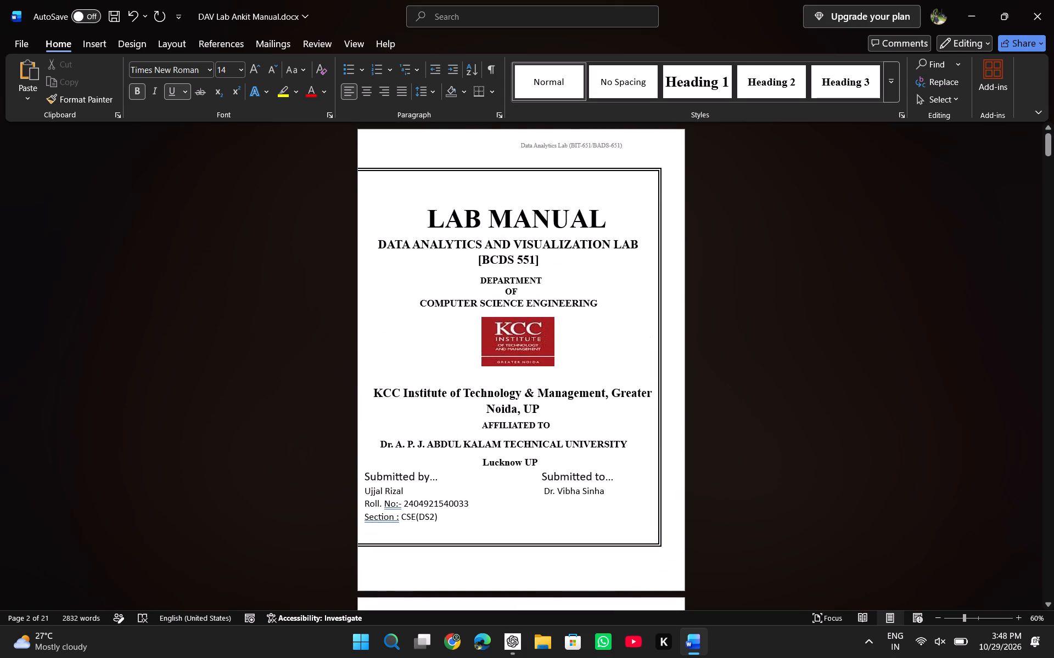
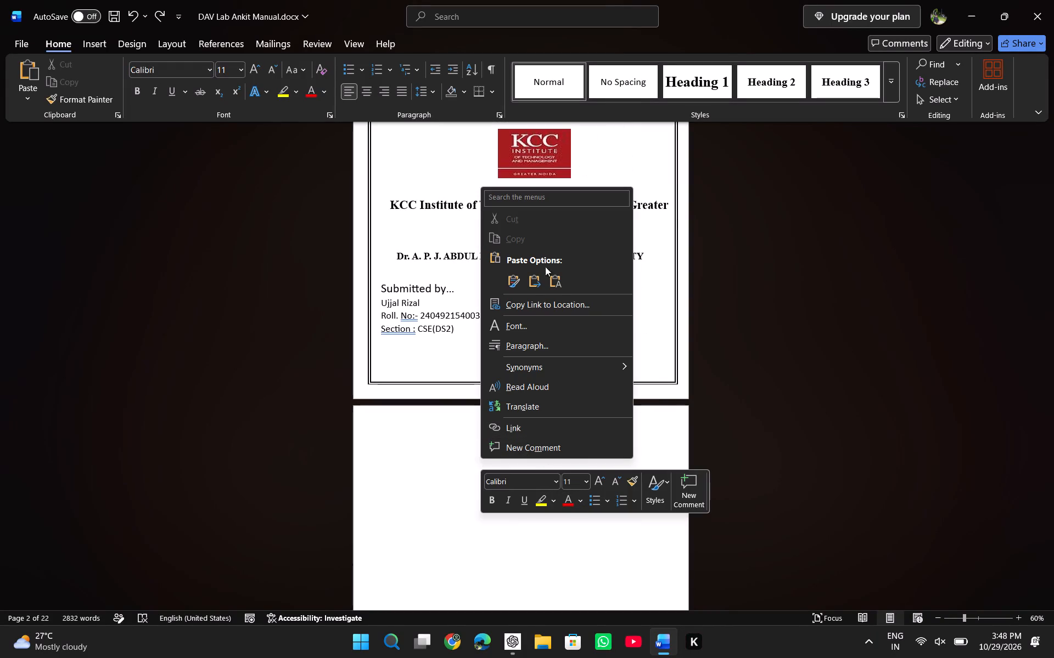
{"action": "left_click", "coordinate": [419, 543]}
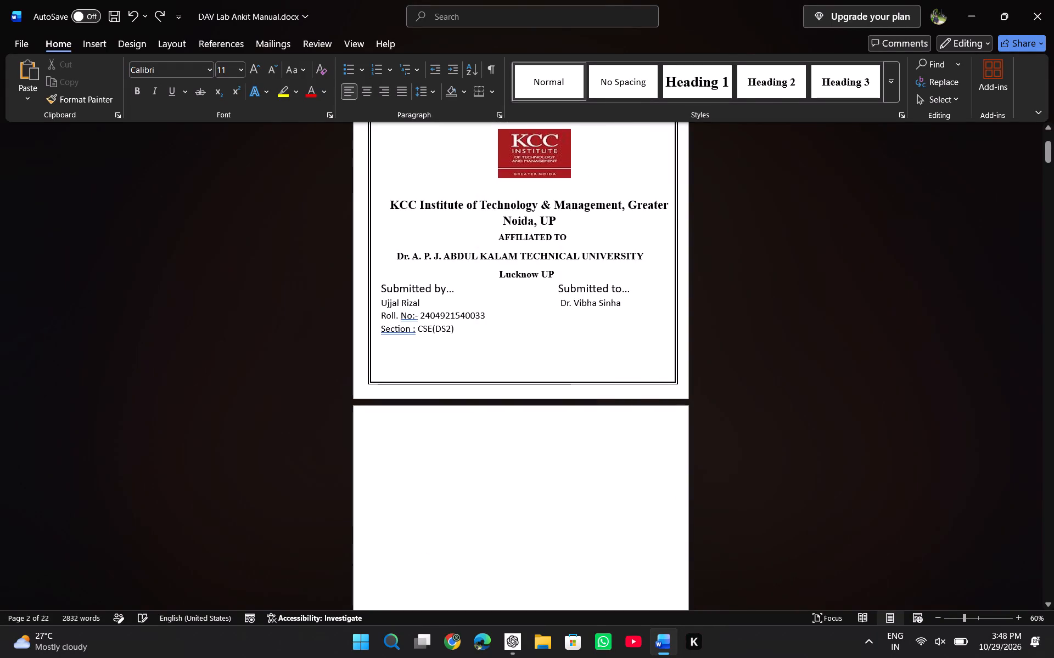
Delete the Course Outcomes heading and the CO1 to CO5 list below the experiment index table.
{"action": "scroll", "coordinate": [419, 543], "scroll_direction": "down", "scroll_amount": 3}
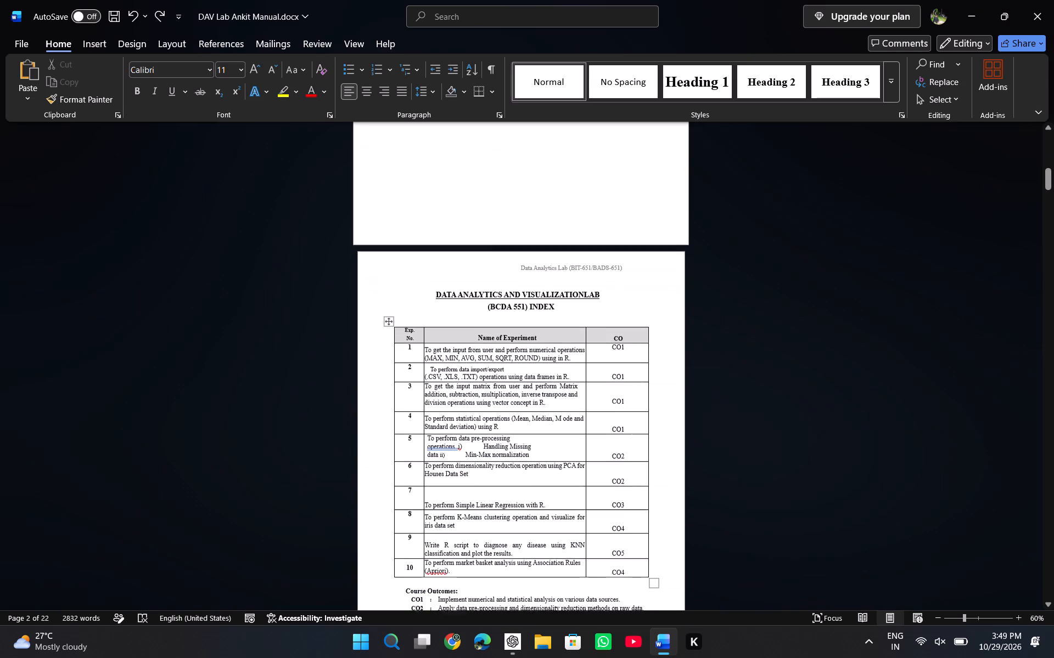
{"action": "scroll", "coordinate": [419, 543], "scroll_direction": "down", "scroll_amount": 1}
{"action": "right_click", "coordinate": [493, 302]}
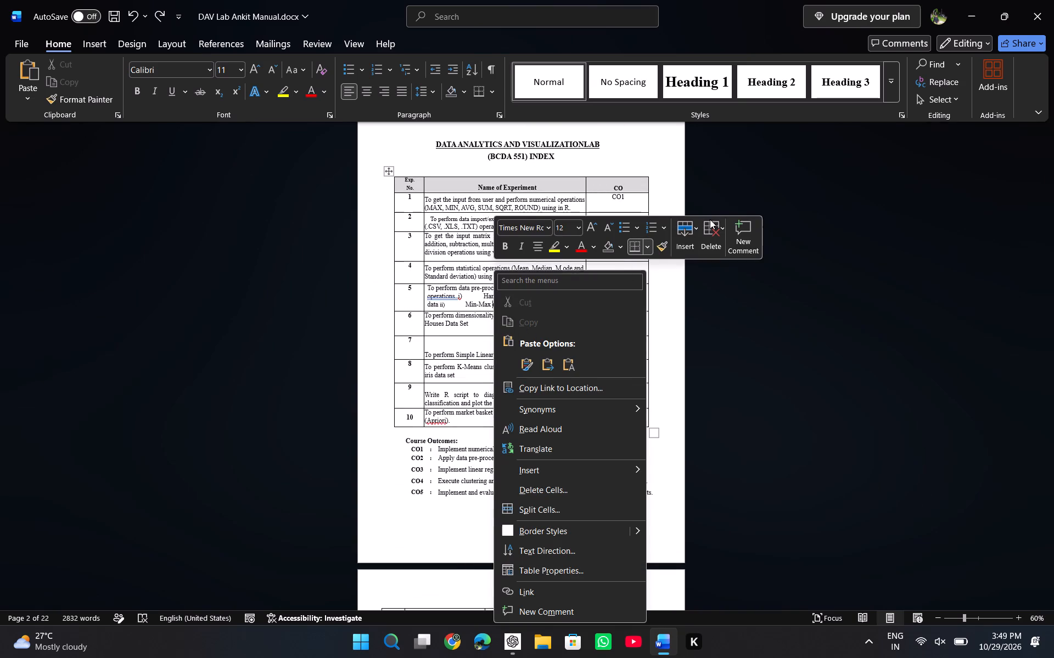
{"action": "left_click", "coordinate": [668, 381]}
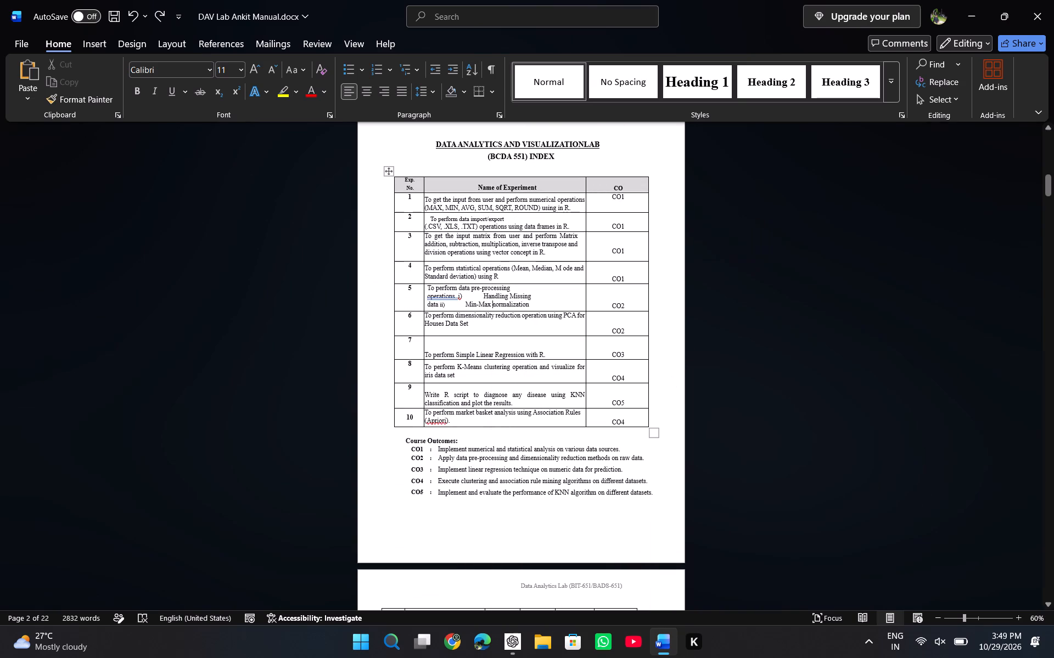
{"action": "left_click_drag", "start_coordinate": [662, 491], "coordinate": [346, 429]}
{"action": "key", "text": "BackSpace"}
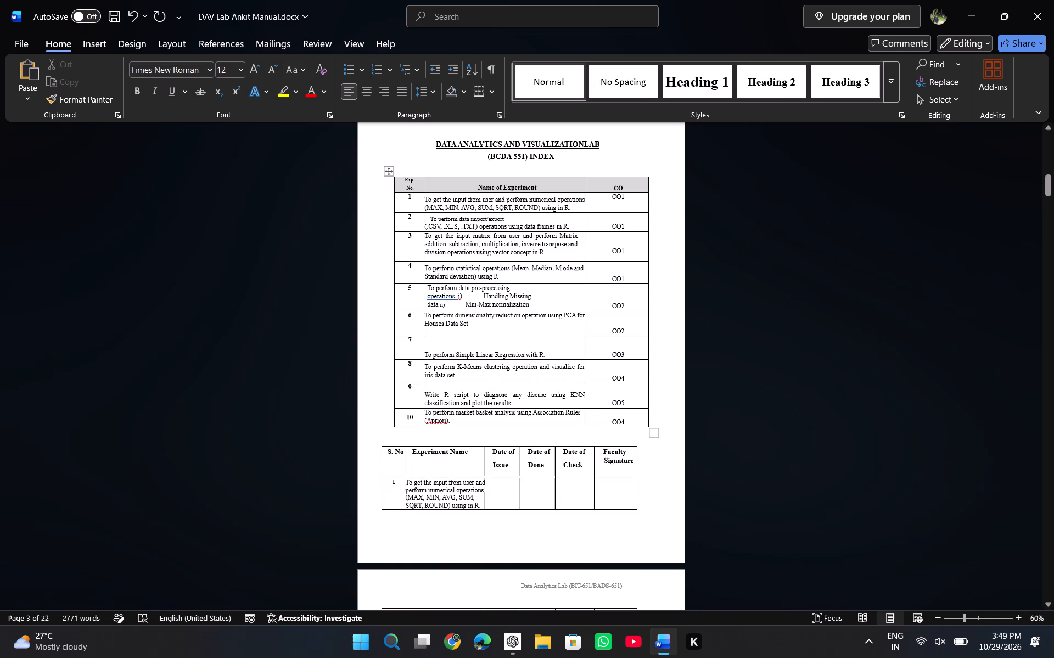
Delete the index table with the Exp. No., Name of Experiment and CO columns.
{"action": "left_click_drag", "start_coordinate": [654, 426], "coordinate": [407, 181]}
{"action": "key", "text": "BackSpace"}
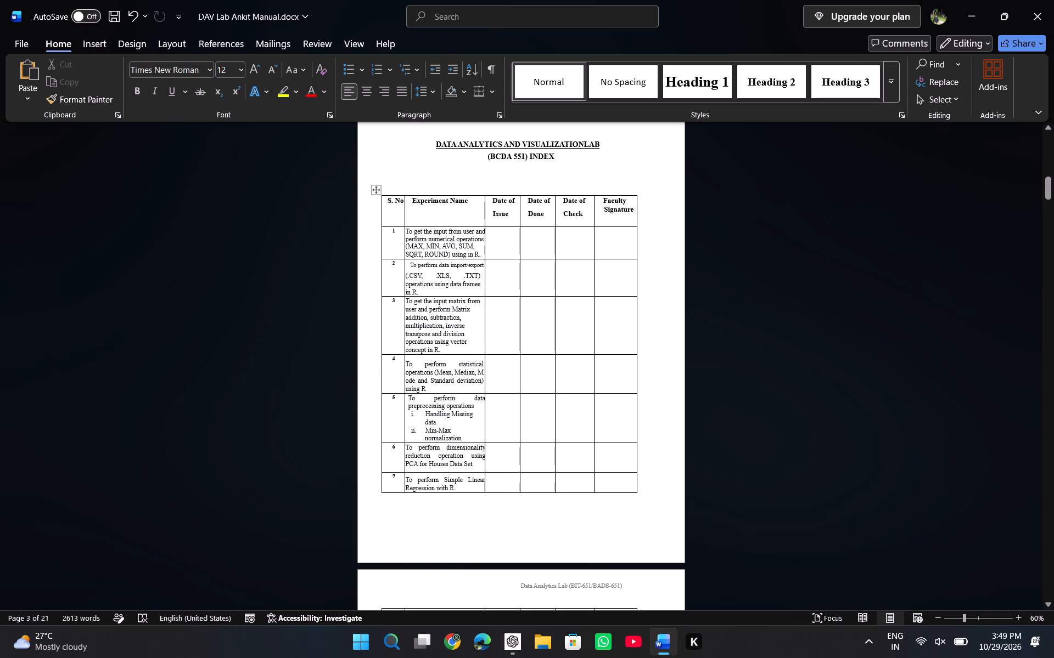
Remove the empty lines between the (BCDA 551) INDEX heading and the S. No / Experiment Name table.
{"action": "scroll", "coordinate": [567, 167], "scroll_direction": "up", "scroll_amount": 2}
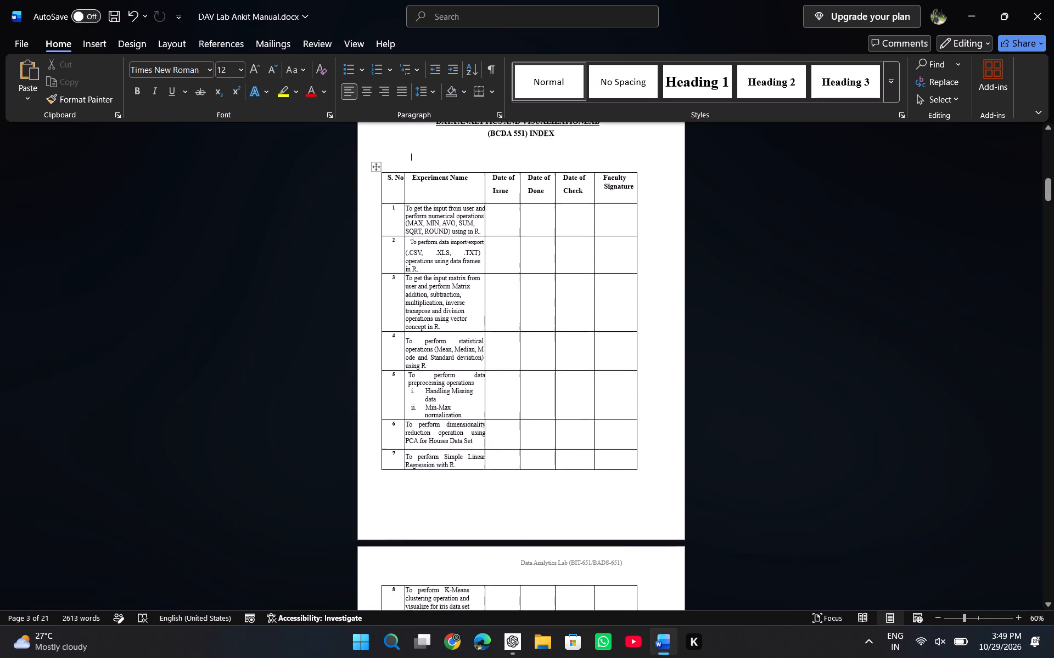
{"action": "scroll", "coordinate": [567, 167], "scroll_direction": "up", "scroll_amount": 1}
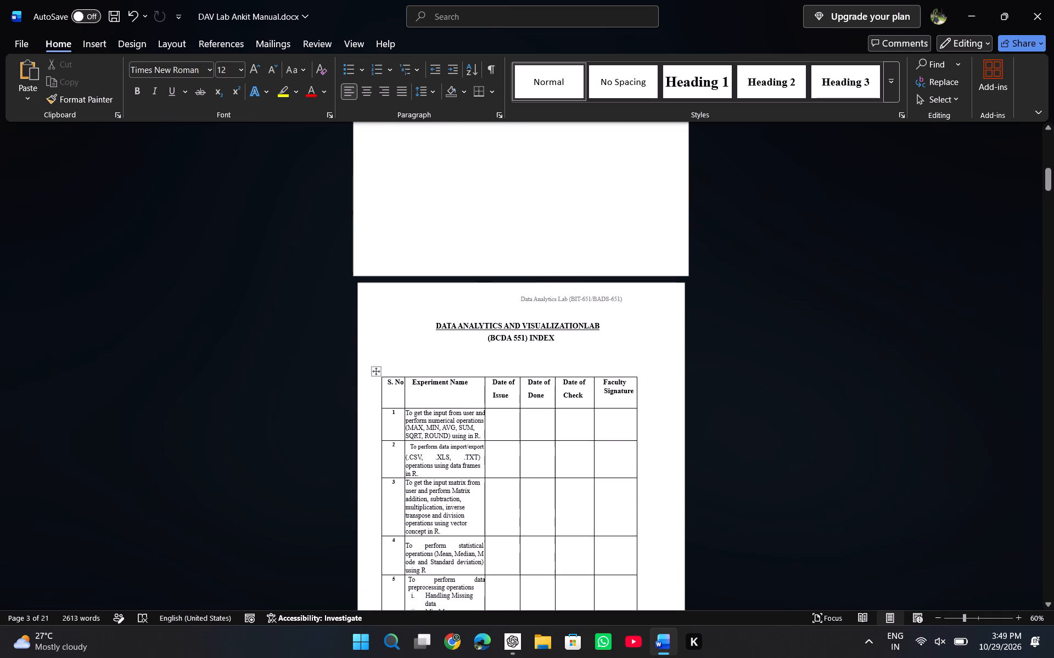
{"action": "scroll", "coordinate": [567, 167], "scroll_direction": "up", "scroll_amount": 1}
{"action": "key", "text": "Down"}
{"action": "key", "text": "BackSpace"}
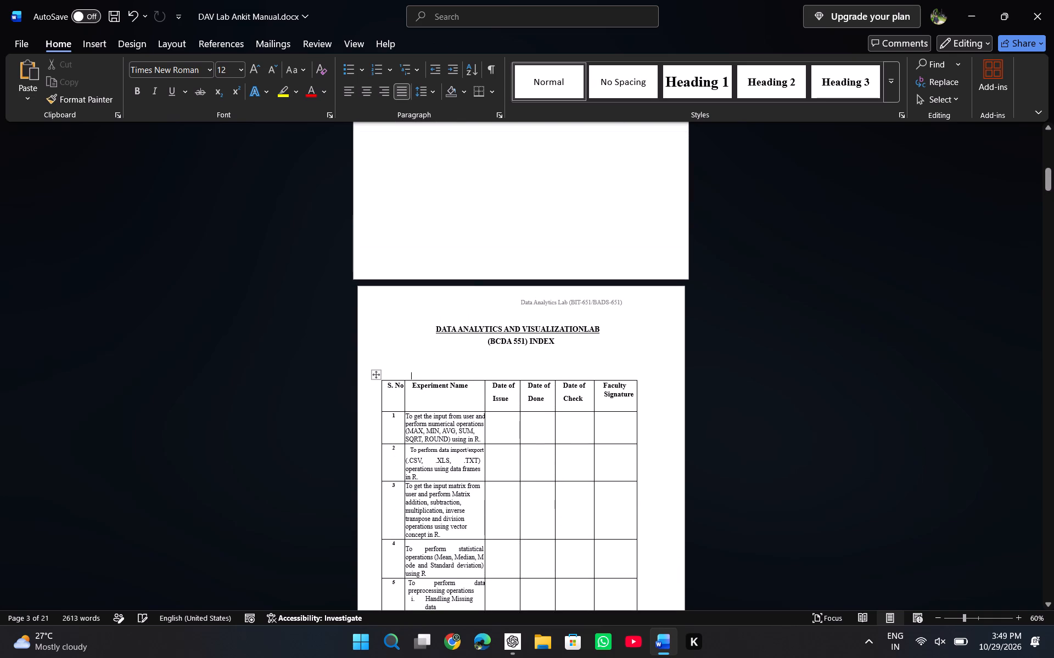
{"action": "key", "text": "BackSpace"}
{"action": "key", "text": "BackSpace"}
{"action": "key", "text": "BackSpace"}
{"action": "key", "text": "BackSpace"}
{"action": "key", "text": "BackSpace"}
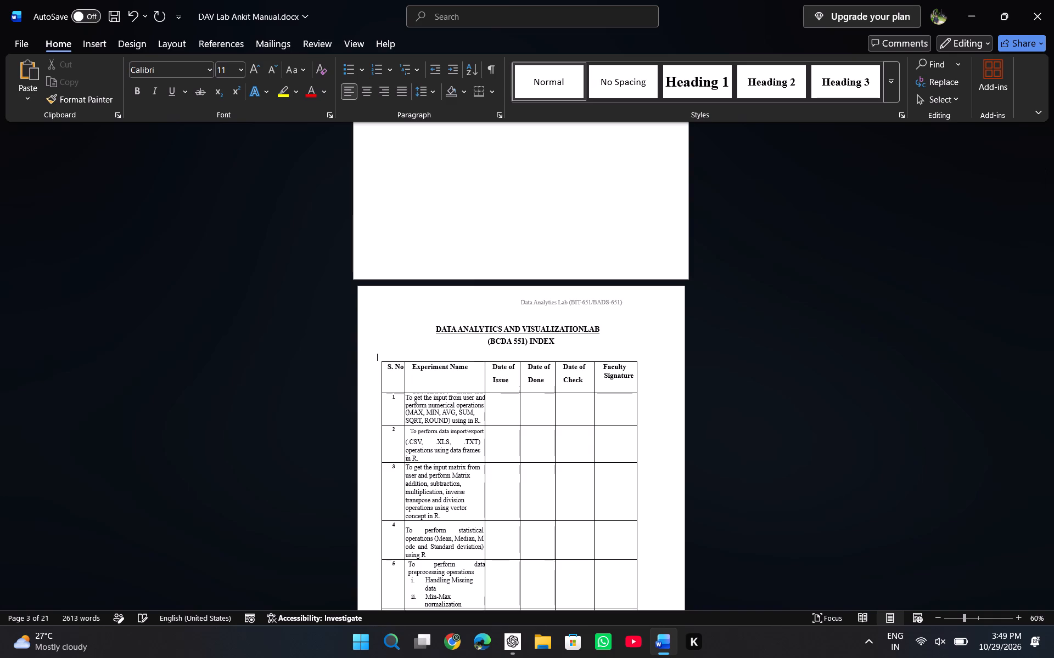
{"action": "key", "text": "BackSpace"}
{"action": "key", "text": "BackSpace"}
{"action": "key", "text": "BackSpace"}
{"action": "key", "text": "BackSpace"}
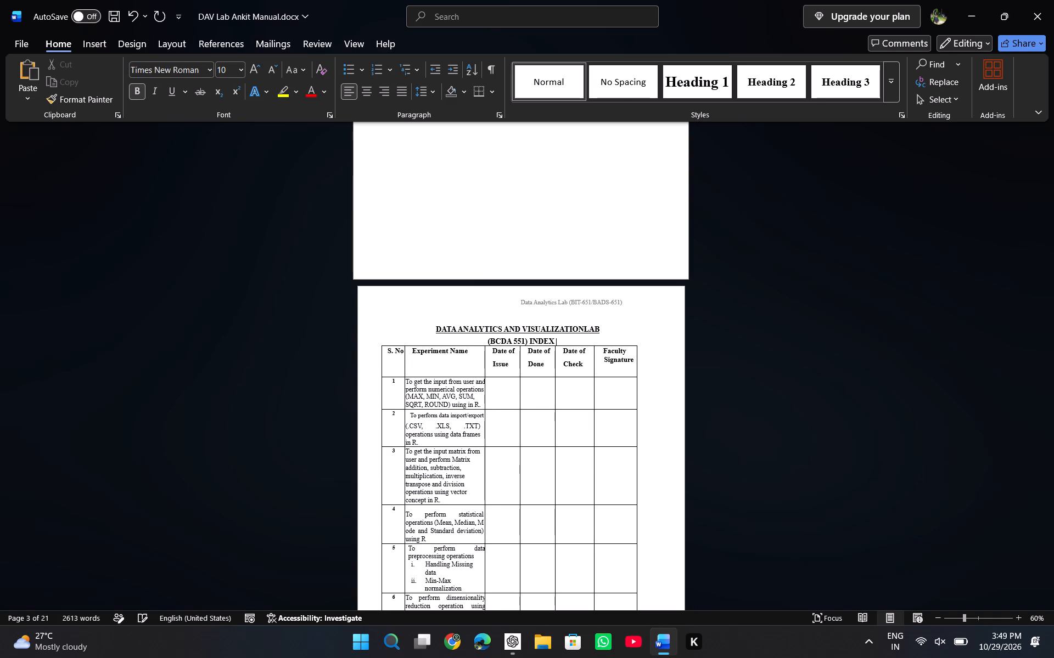
Delete the text after the experiment table from the INTRODUCTION heading through the Types of Data Analytics list.
{"action": "scroll", "coordinate": [545, 323], "scroll_direction": "right", "scroll_amount": 1}
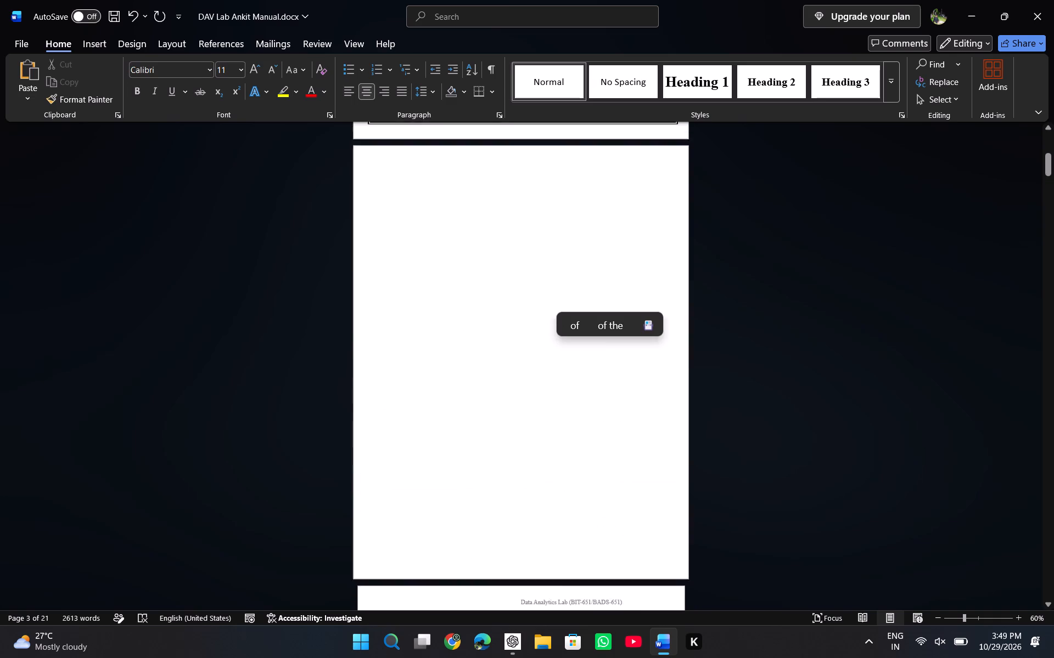
{"action": "scroll", "coordinate": [545, 323], "scroll_direction": "right", "scroll_amount": 1}
{"action": "scroll", "coordinate": [545, 323], "scroll_direction": "down", "scroll_amount": 1}
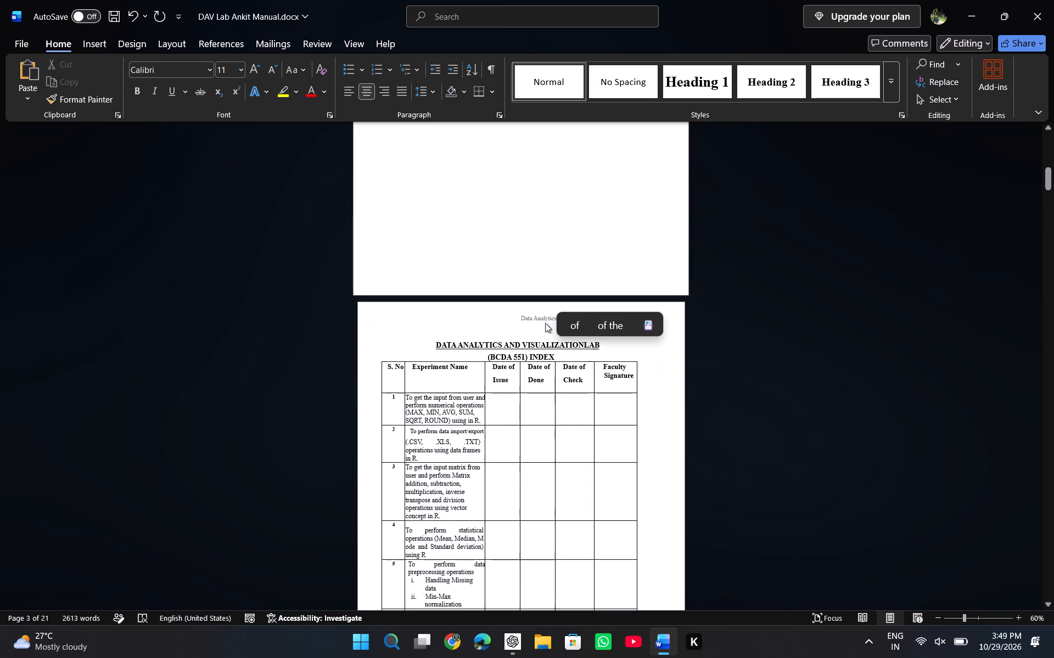
{"action": "scroll", "coordinate": [545, 323], "scroll_direction": "down", "scroll_amount": 1}
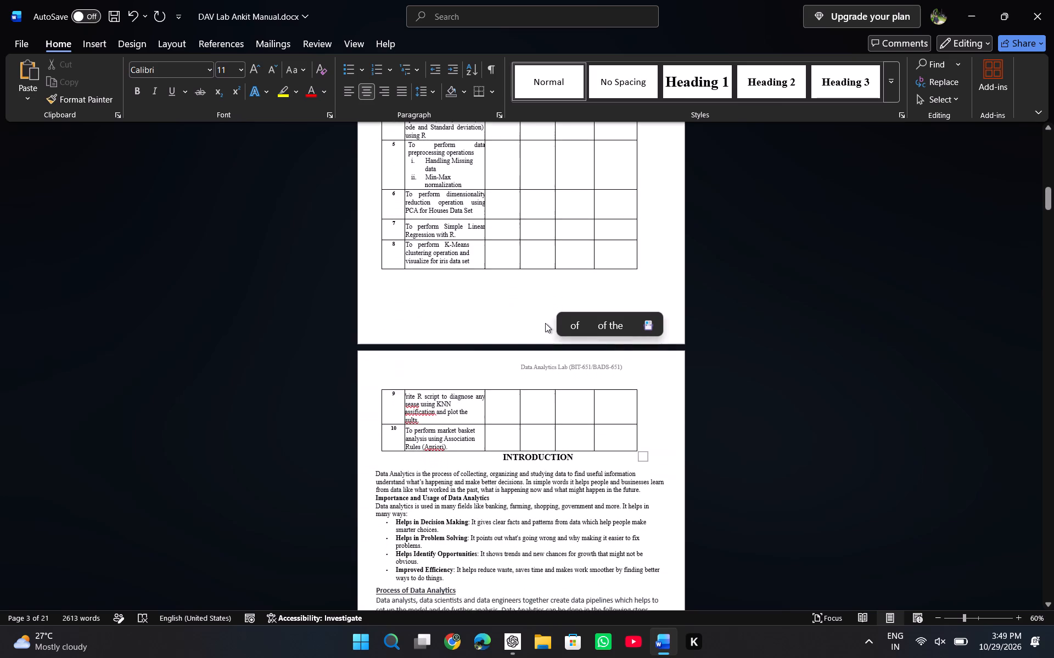
{"action": "scroll", "coordinate": [545, 323], "scroll_direction": "down", "scroll_amount": 1}
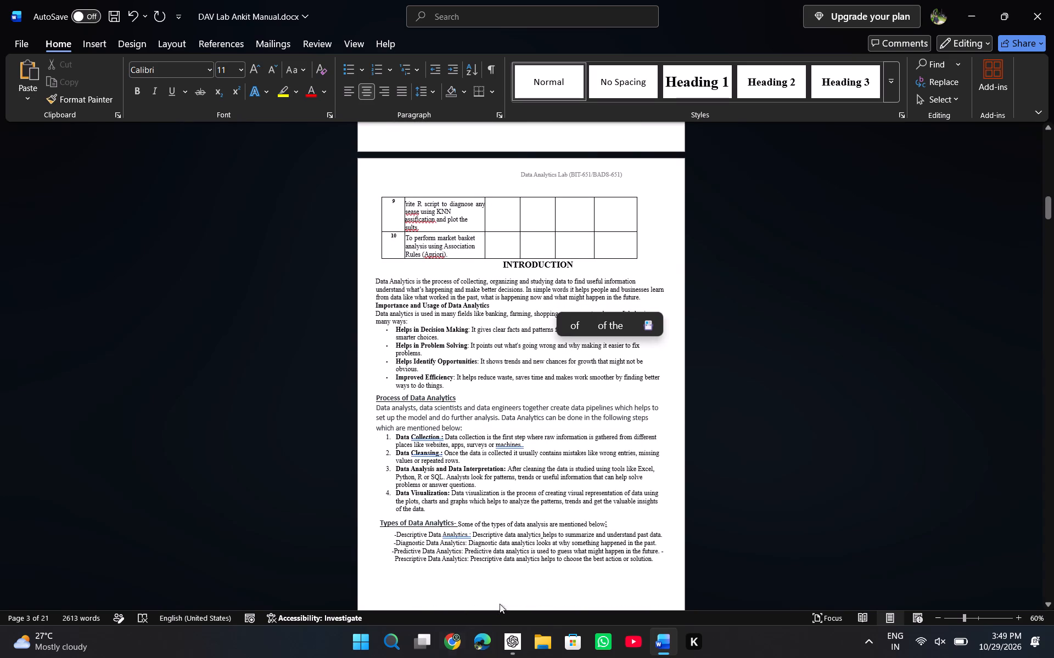
{"action": "left_click", "coordinate": [660, 561]}
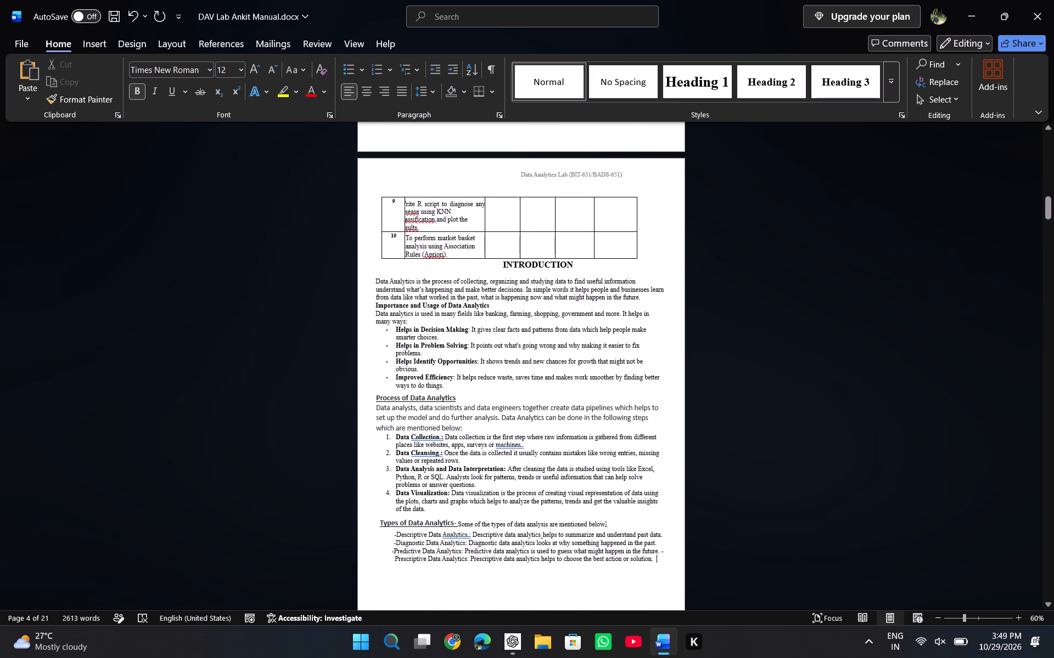
{"action": "left_click_drag", "start_coordinate": [650, 561], "coordinate": [439, 270]}
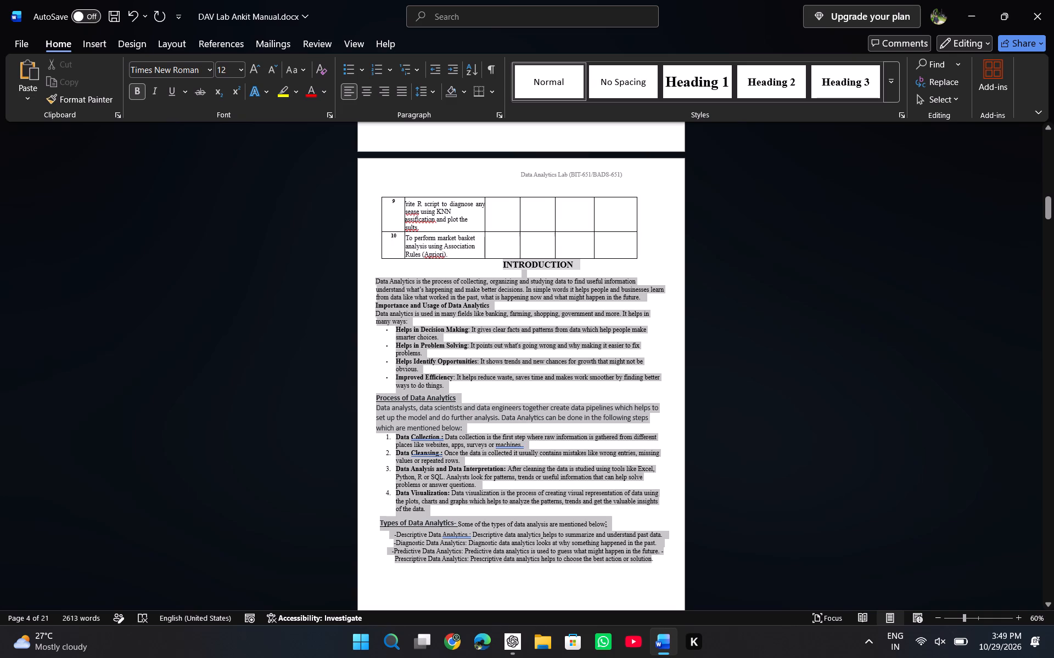
{"action": "left_click_drag", "start_coordinate": [439, 270], "coordinate": [441, 266]}
{"action": "key", "text": "BackSpace"}
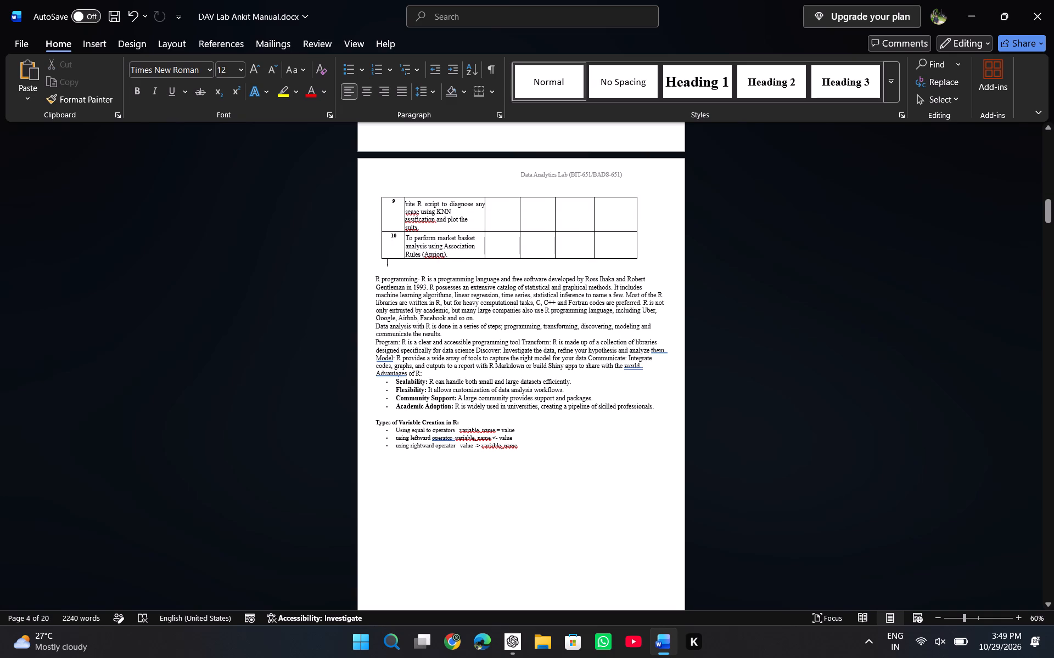
Delete the R programming text through the Types of Variable Creation in R list, up to the Experiment 1 heading.
{"action": "left_click_drag", "start_coordinate": [526, 450], "coordinate": [351, 268]}
{"action": "key", "text": "BackSpace"}
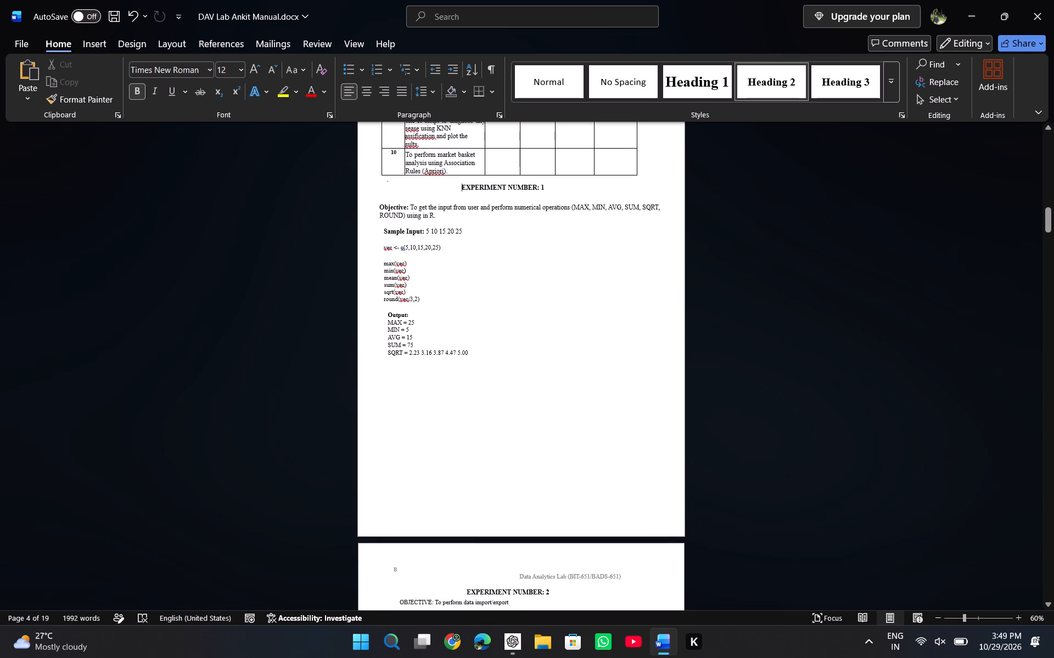
Insert a page break before the EXPERIMENT NUMBER: 1 heading.
{"action": "key", "text": "ctrl+Return"}
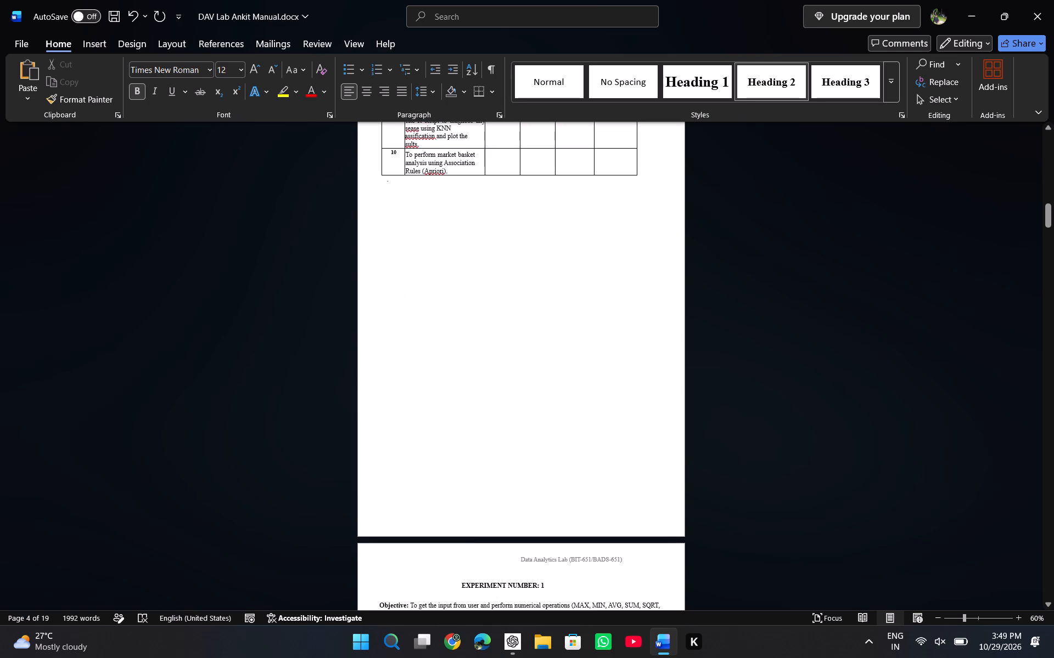
Join the "(.CSV, .XLS, .TXT) operations using data frames in R." line onto Experiment 2's OBJECTIVE line.
{"action": "scroll", "coordinate": [481, 232], "scroll_direction": "down", "scroll_amount": 2}
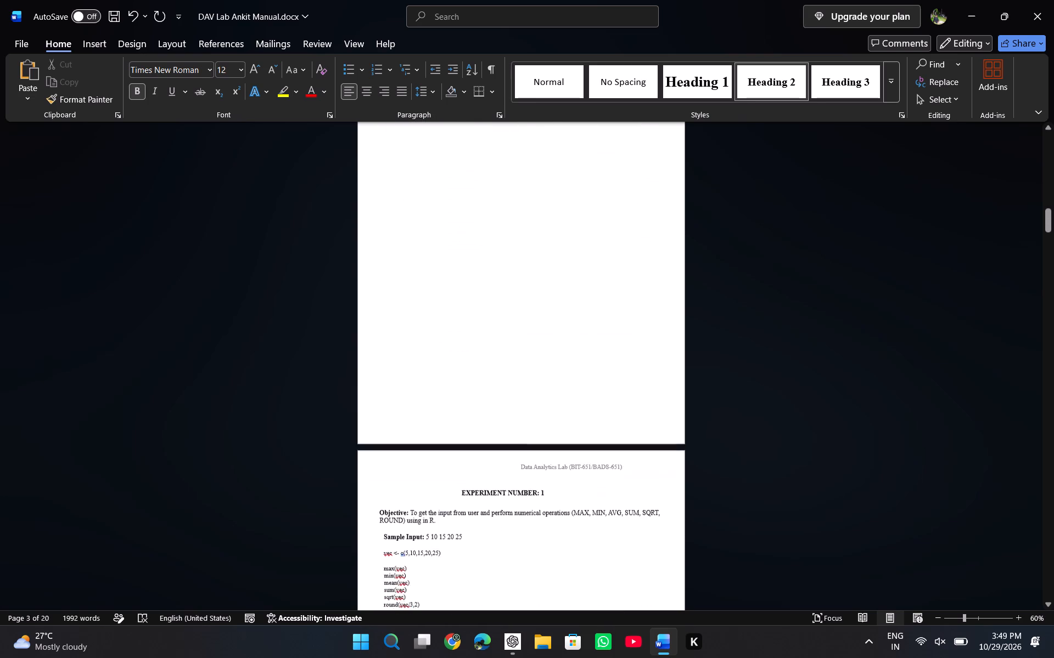
{"action": "scroll", "coordinate": [481, 232], "scroll_direction": "down", "scroll_amount": 3}
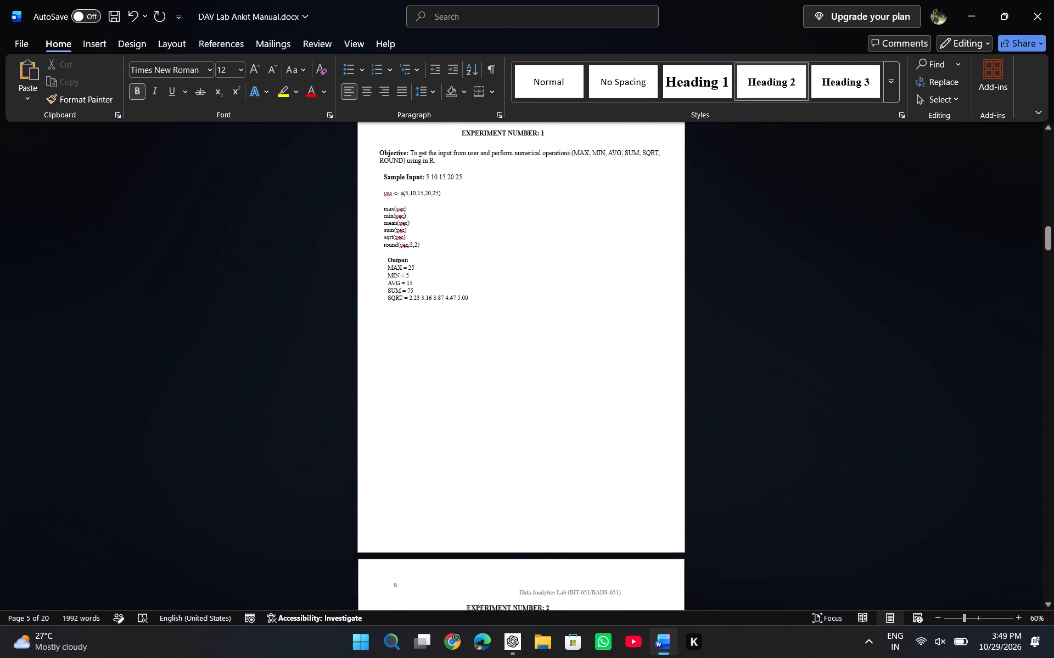
{"action": "scroll", "coordinate": [481, 232], "scroll_direction": "down", "scroll_amount": 2}
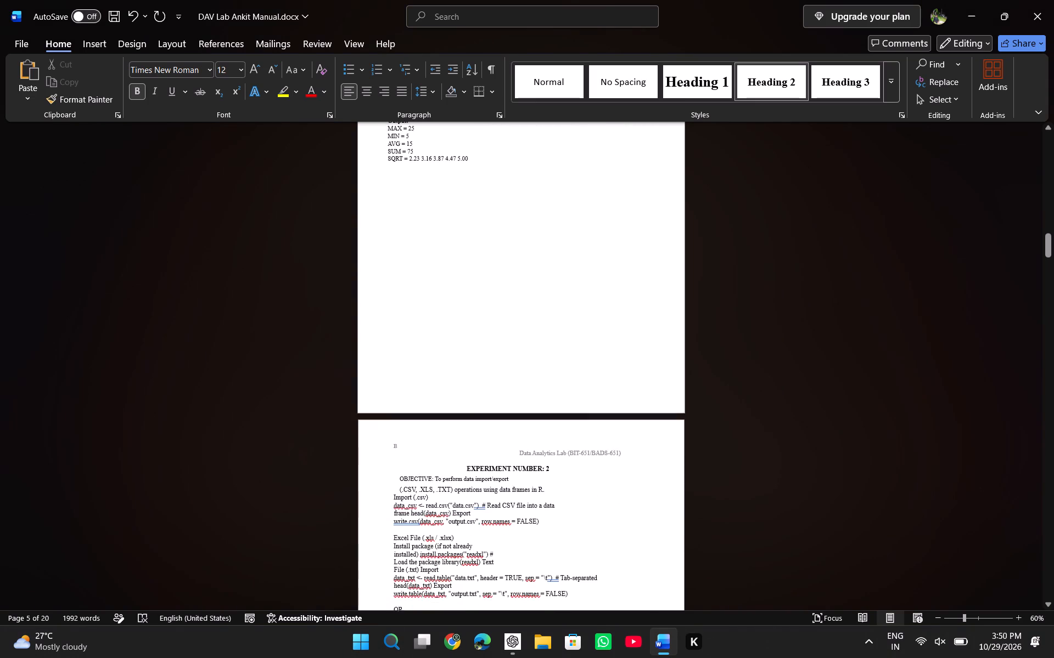
{"action": "scroll", "coordinate": [481, 232], "scroll_direction": "down", "scroll_amount": 2}
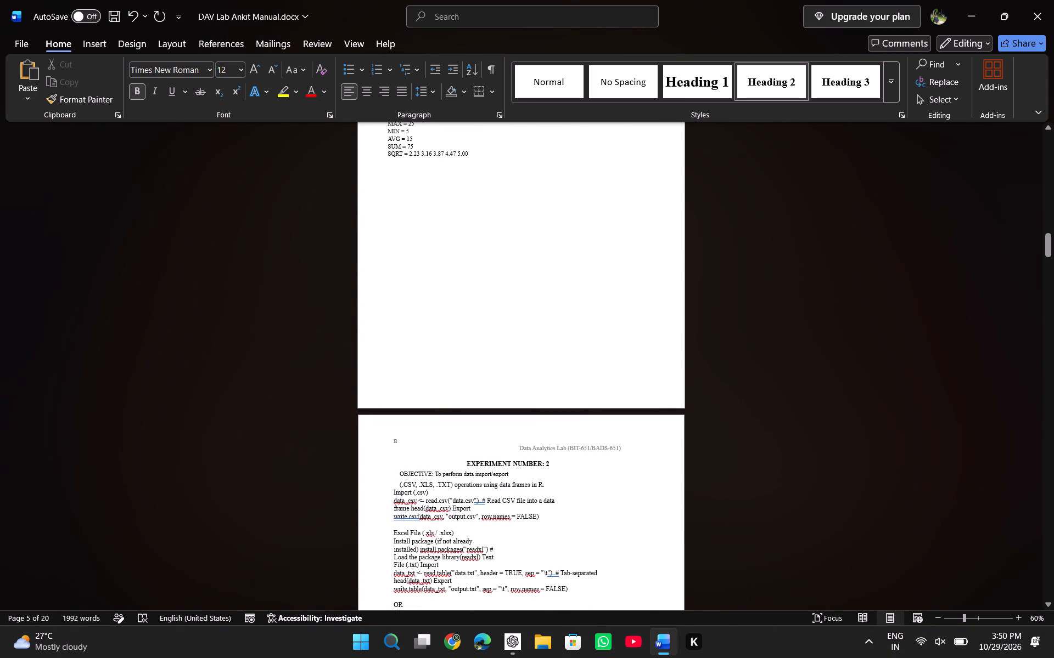
{"action": "left_click", "coordinate": [523, 475]}
{"action": "key", "text": "Return"}
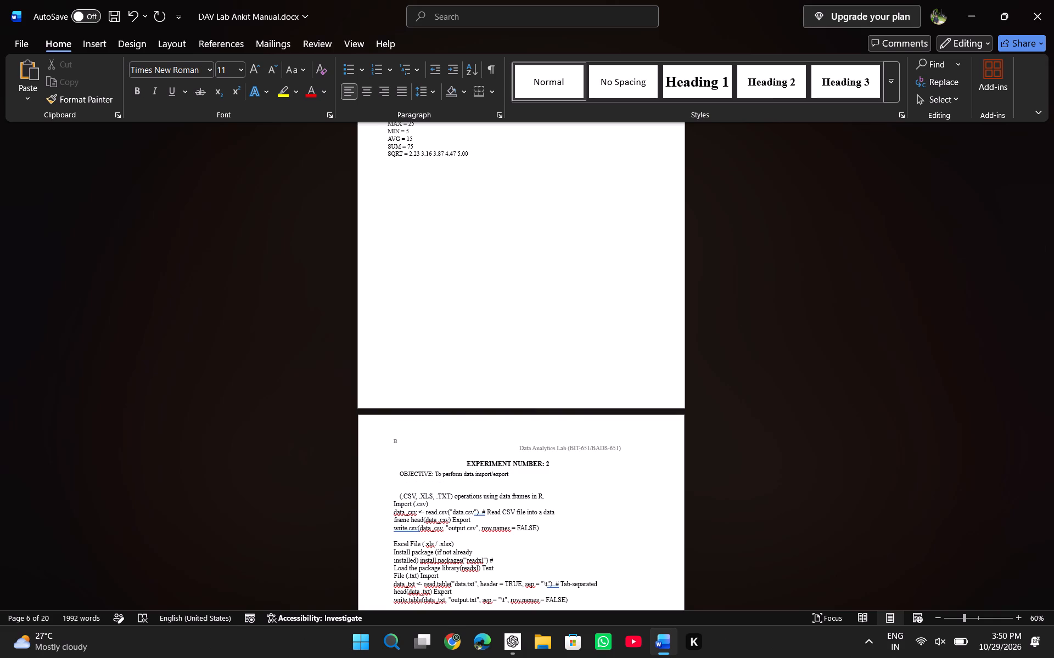
{"action": "key", "text": "Down"}
{"action": "key", "text": "BackSpace"}
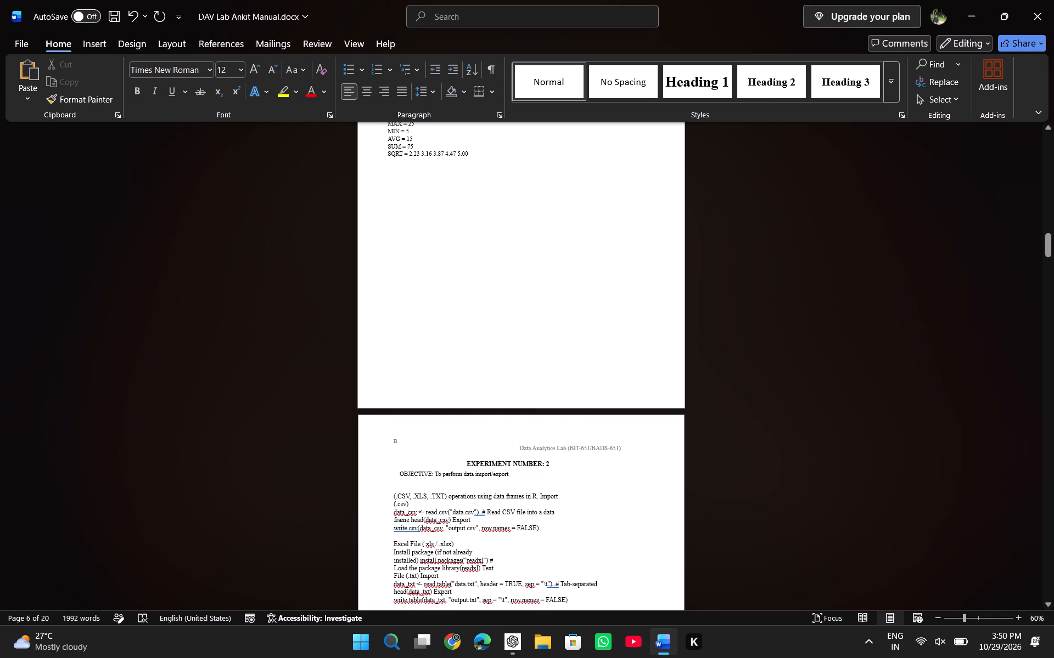
{"action": "key", "text": "BackSpace"}
{"action": "key", "text": "BackSpace"}
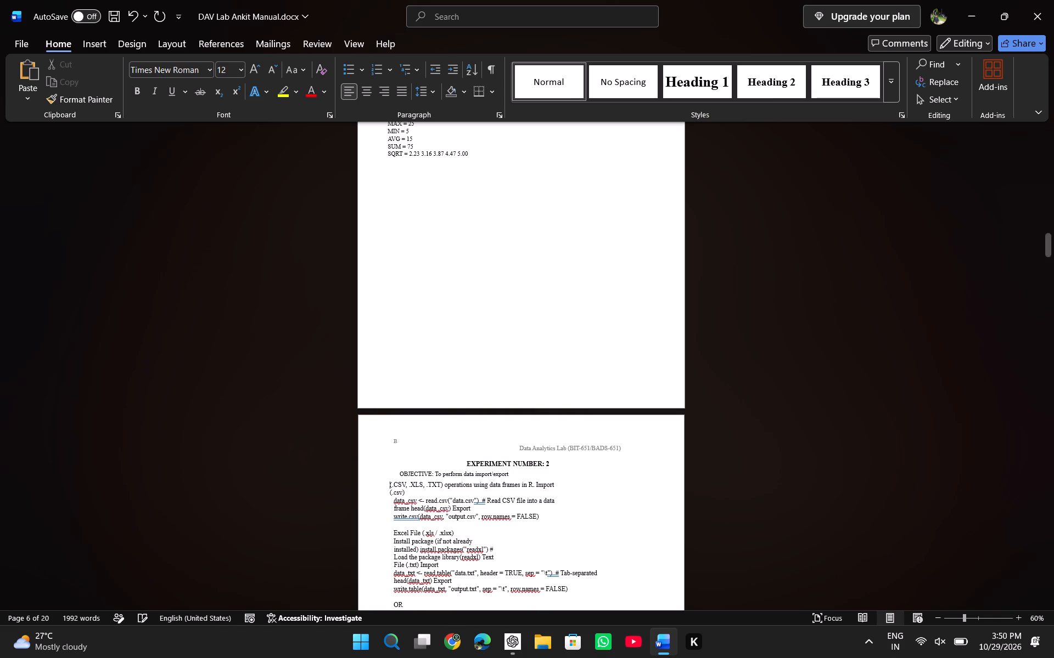
{"action": "key", "text": "BackSpace"}
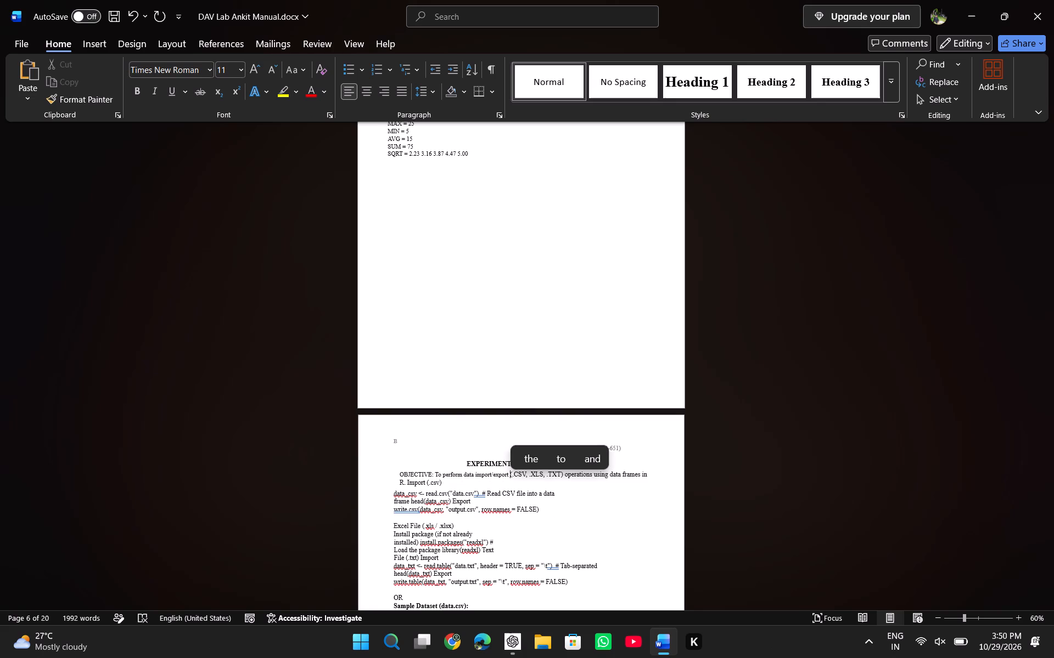
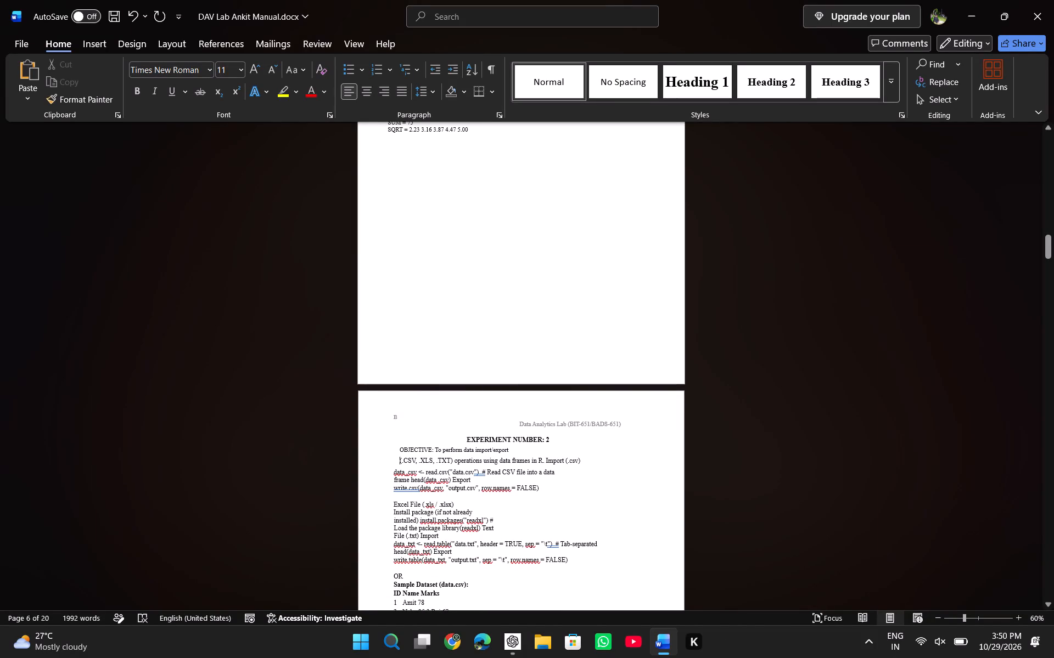
Insert a page break before the EXPERIMENT NUMBER: 3 heading.
{"action": "scroll", "coordinate": [550, 486], "scroll_direction": "down", "scroll_amount": 1}
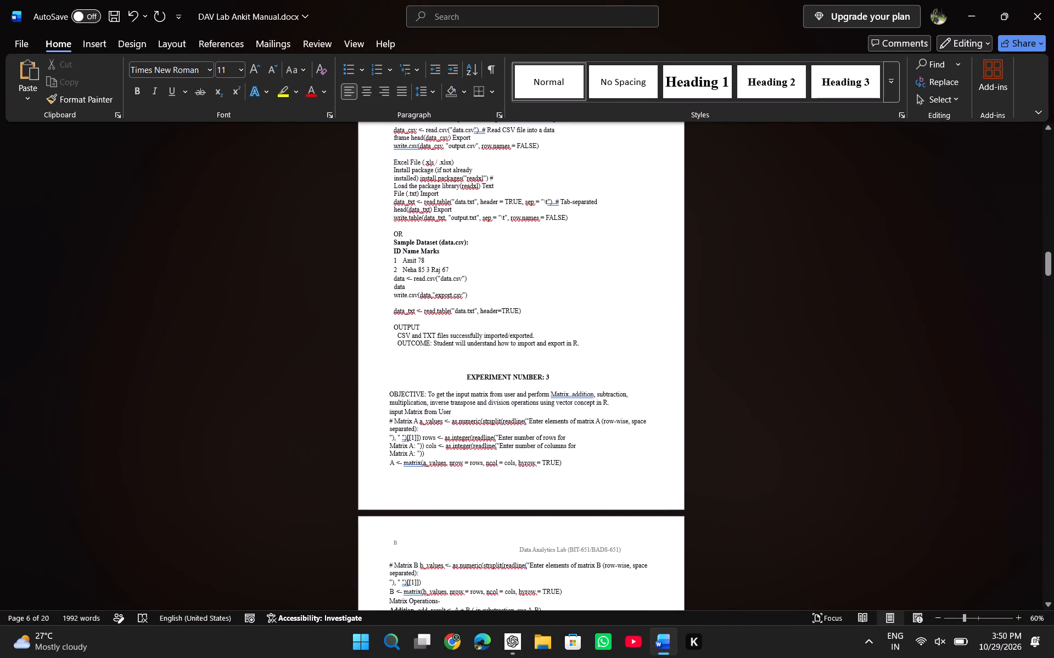
{"action": "left_click", "coordinate": [464, 377]}
{"action": "left_click", "coordinate": [458, 376]}
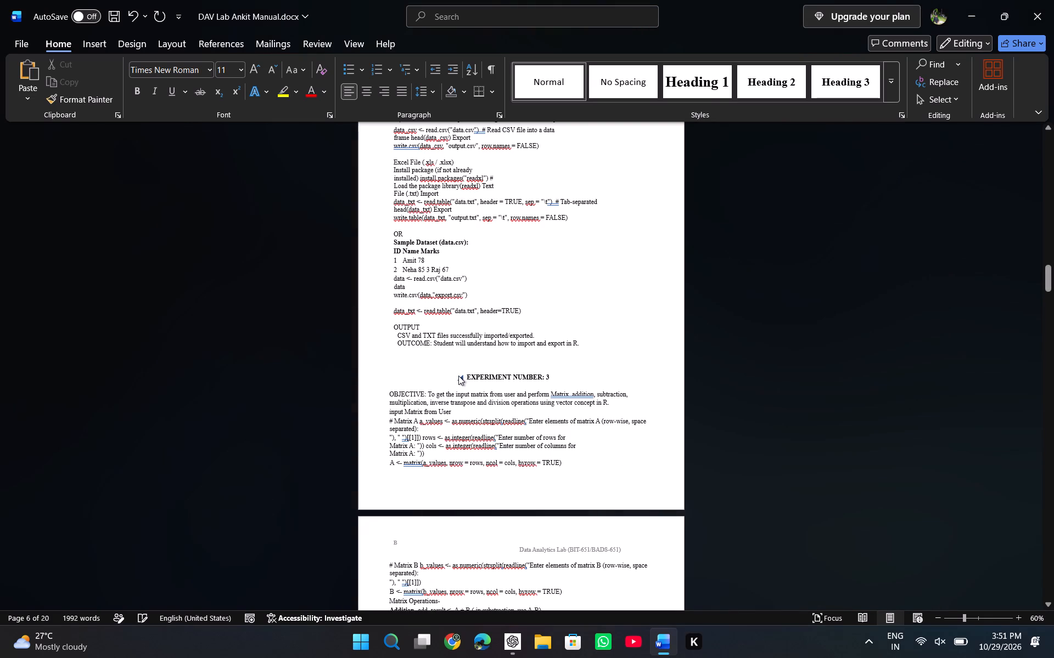
{"action": "left_click", "coordinate": [442, 378]}
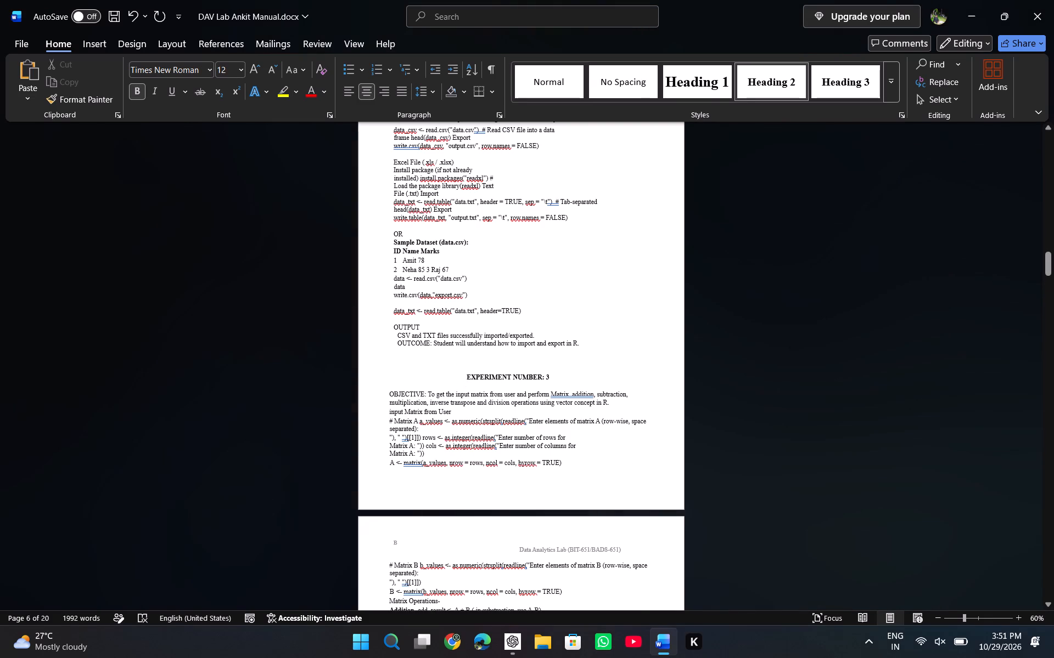
{"action": "key", "text": "ctrl+Return"}
Insert a page break before the EXPERIMENT NUMBER: 4 heading.
{"action": "scroll", "coordinate": [442, 378], "scroll_direction": "down", "scroll_amount": 1}
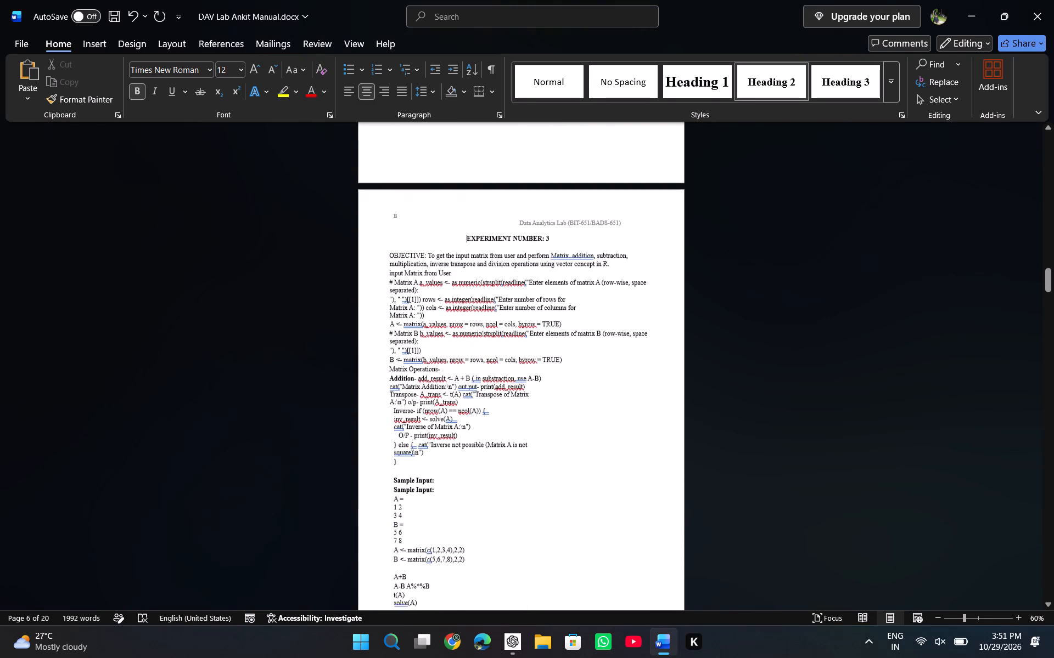
{"action": "scroll", "coordinate": [442, 378], "scroll_direction": "down", "scroll_amount": 3}
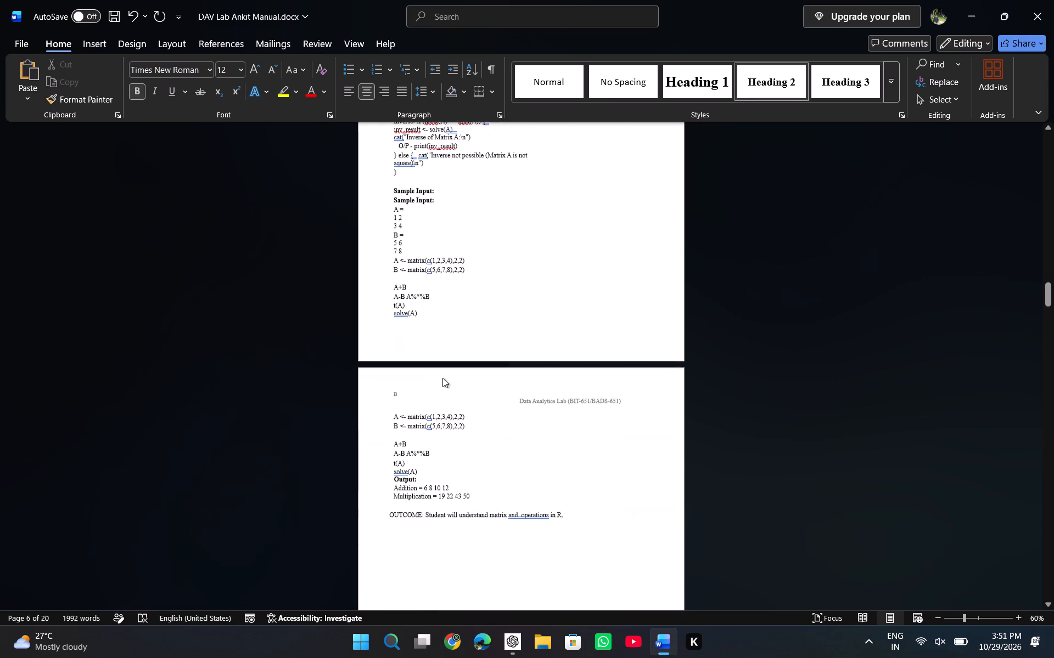
{"action": "scroll", "coordinate": [442, 378], "scroll_direction": "down", "scroll_amount": 1}
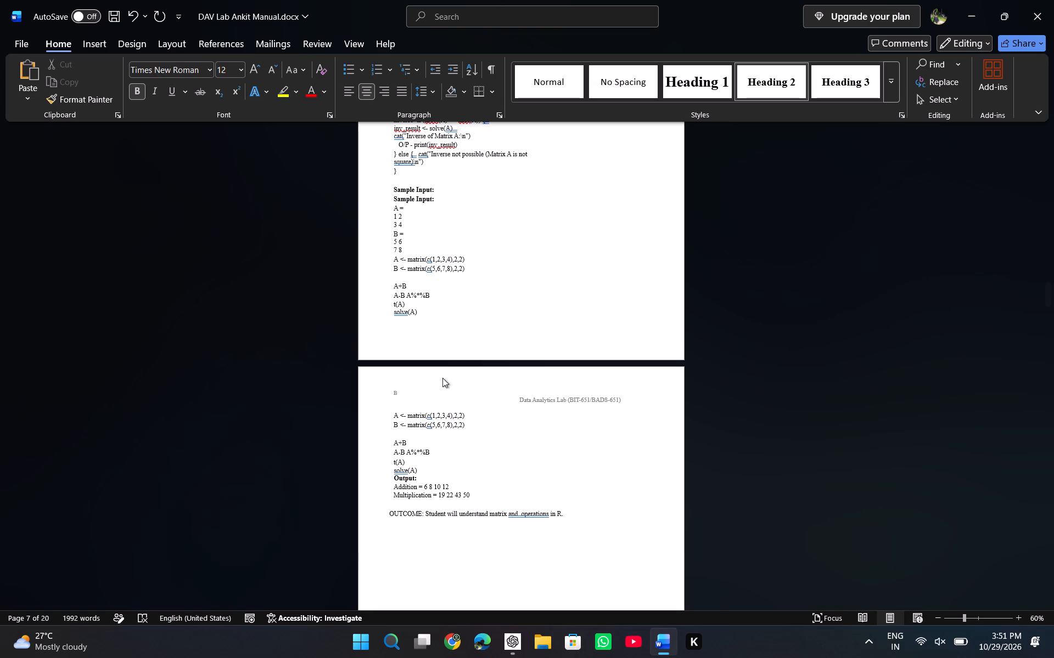
{"action": "scroll", "coordinate": [442, 378], "scroll_direction": "down", "scroll_amount": 1}
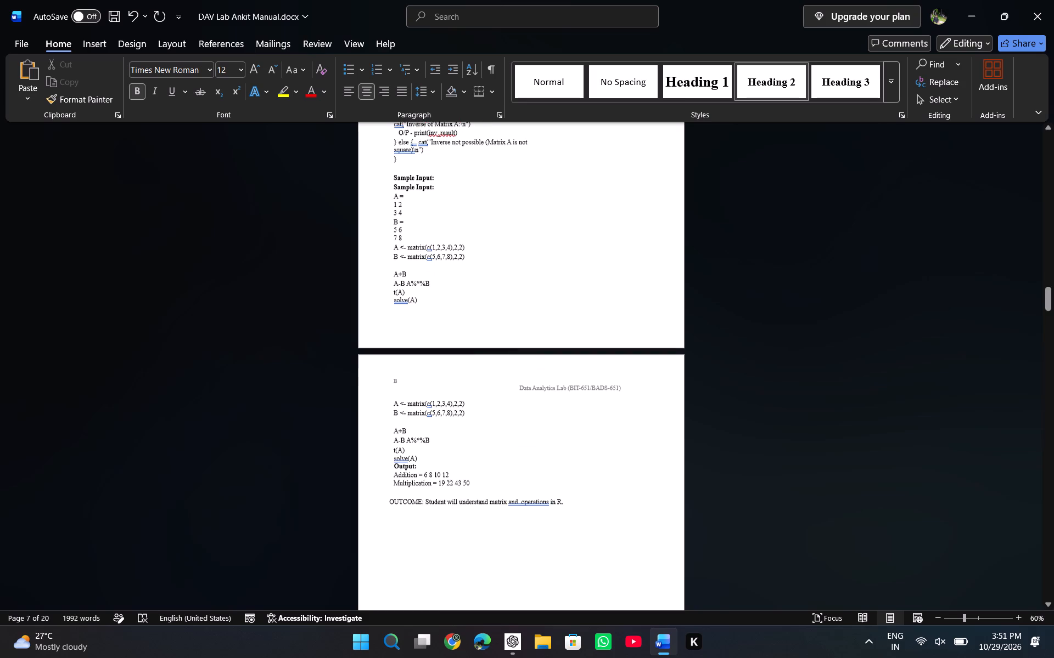
{"action": "scroll", "coordinate": [442, 378], "scroll_direction": "down", "scroll_amount": 1}
{"action": "left_click", "coordinate": [463, 447]}
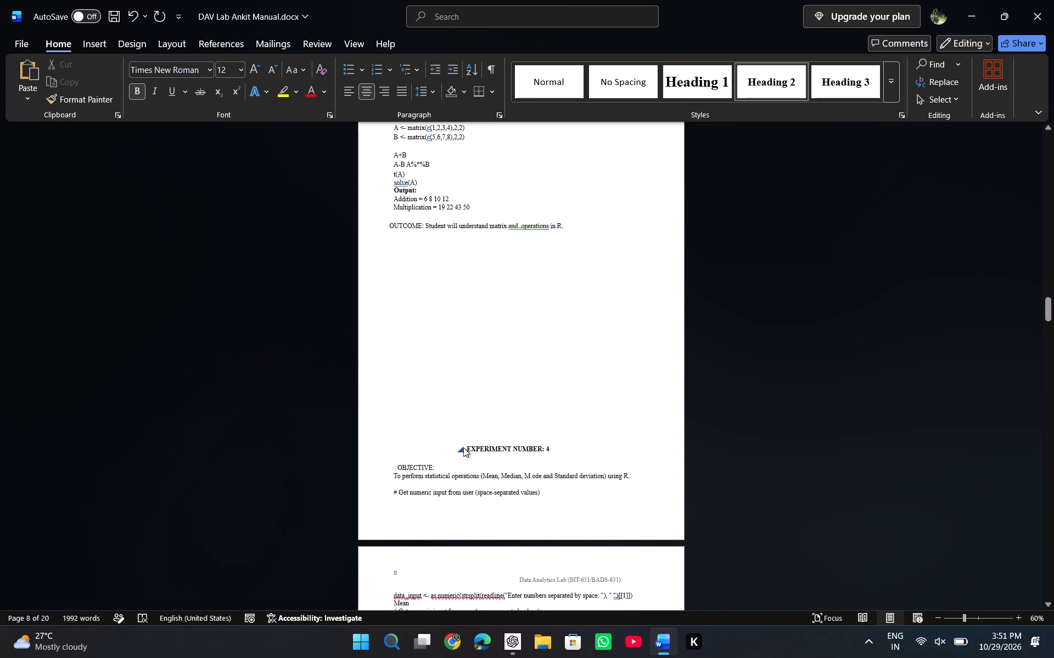
{"action": "left_click", "coordinate": [463, 447]}
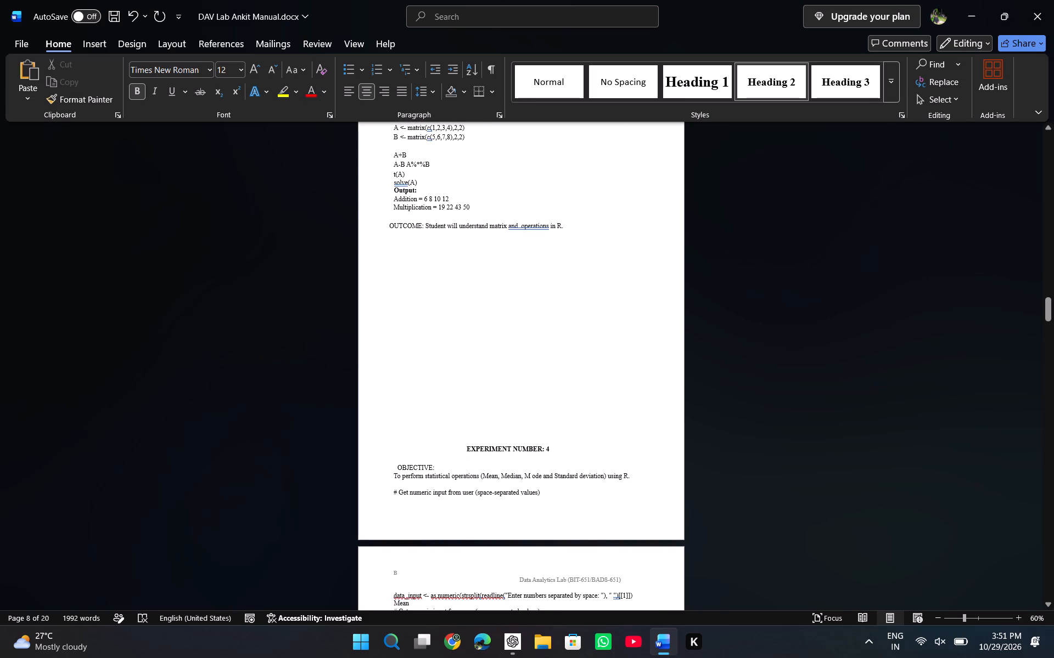
{"action": "left_click", "coordinate": [444, 441]}
{"action": "left_click", "coordinate": [469, 447]}
{"action": "key", "text": "Left"}
{"action": "key", "text": "ctrl+Return"}
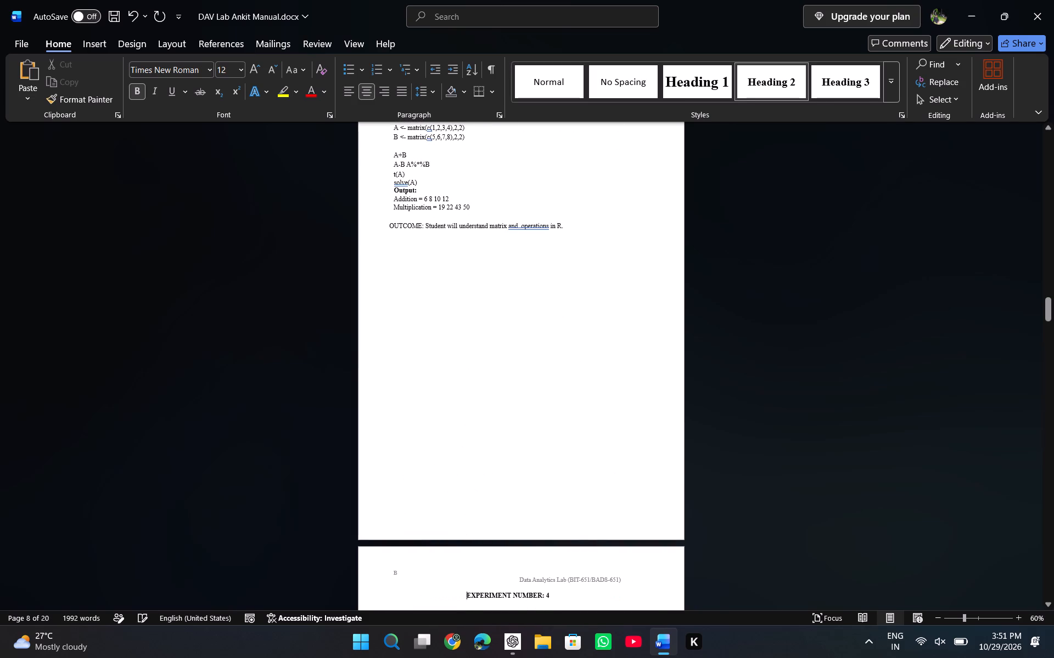
Add a blank line between the EXPERIMENT NUMBER: 6 heading and its OBJECTIVE paragraph.
{"action": "scroll", "coordinate": [469, 447], "scroll_direction": "down", "scroll_amount": 2}
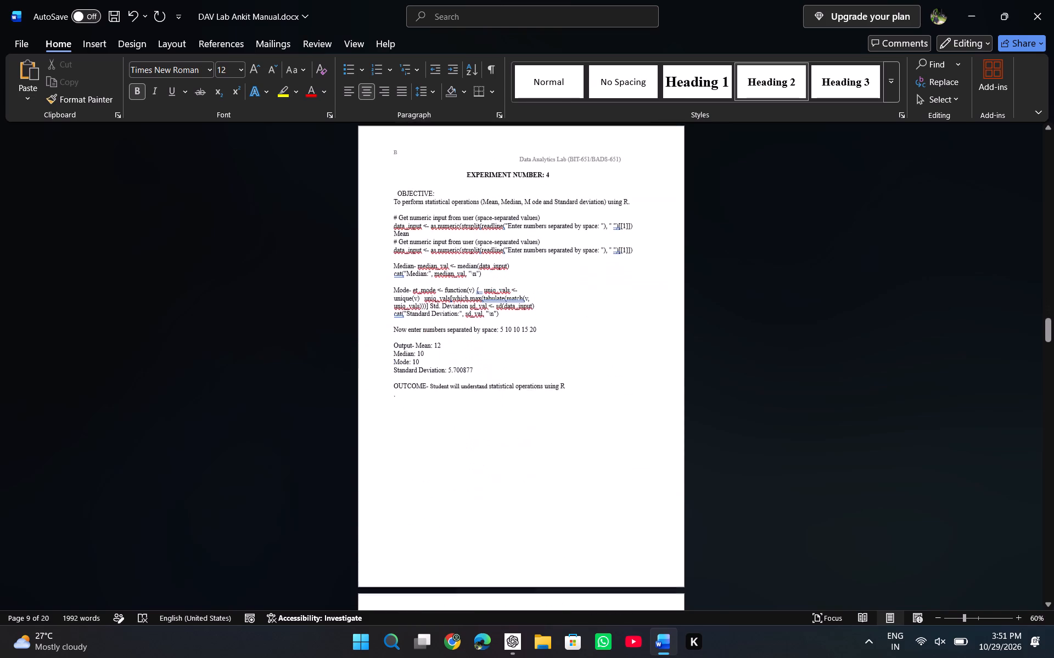
{"action": "scroll", "coordinate": [469, 447], "scroll_direction": "down", "scroll_amount": 1}
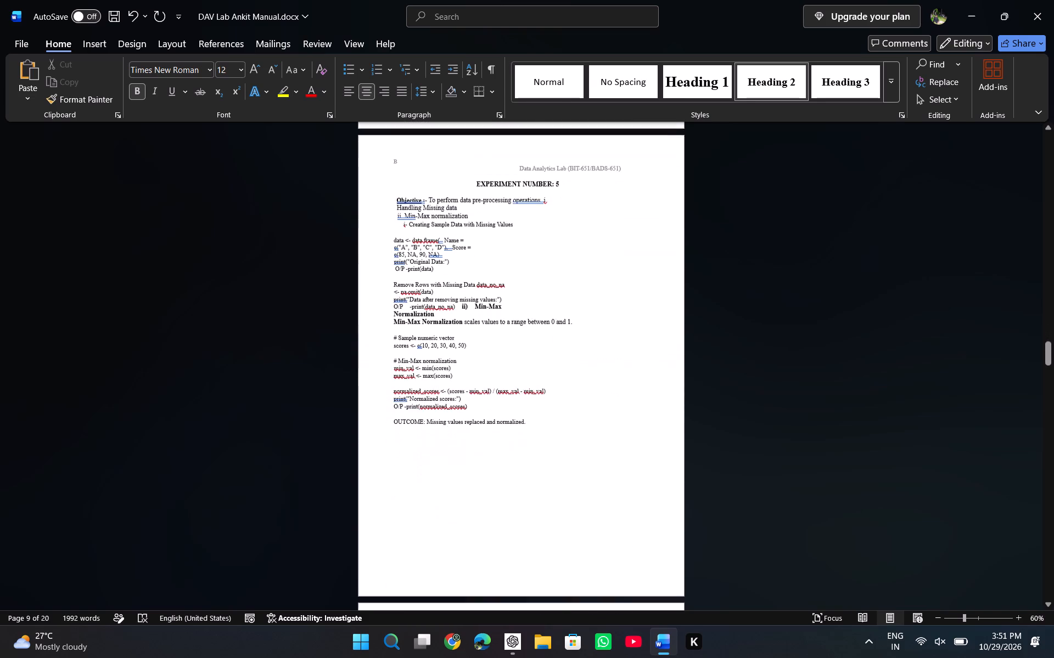
{"action": "scroll", "coordinate": [469, 447], "scroll_direction": "down", "scroll_amount": 5}
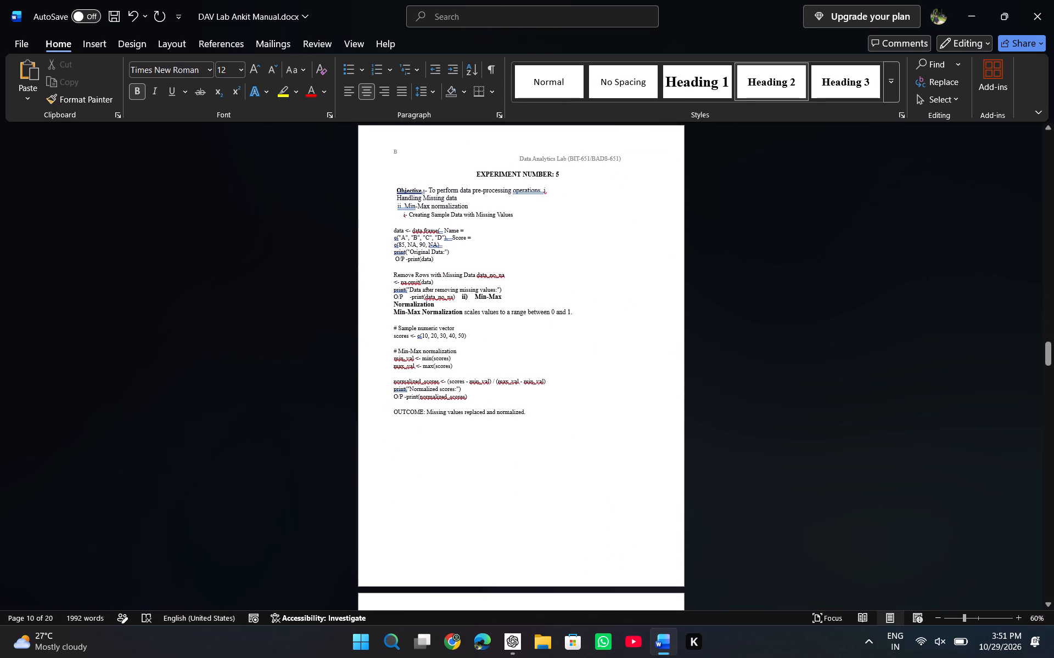
{"action": "scroll", "coordinate": [469, 447], "scroll_direction": "down", "scroll_amount": 2}
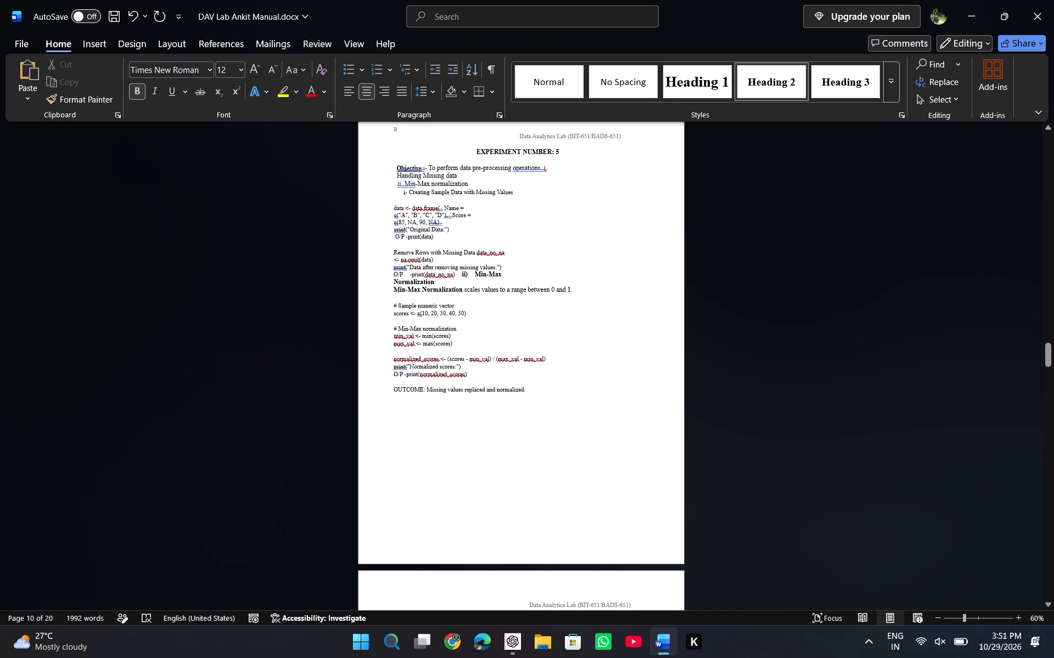
{"action": "scroll", "coordinate": [469, 447], "scroll_direction": "down", "scroll_amount": 2}
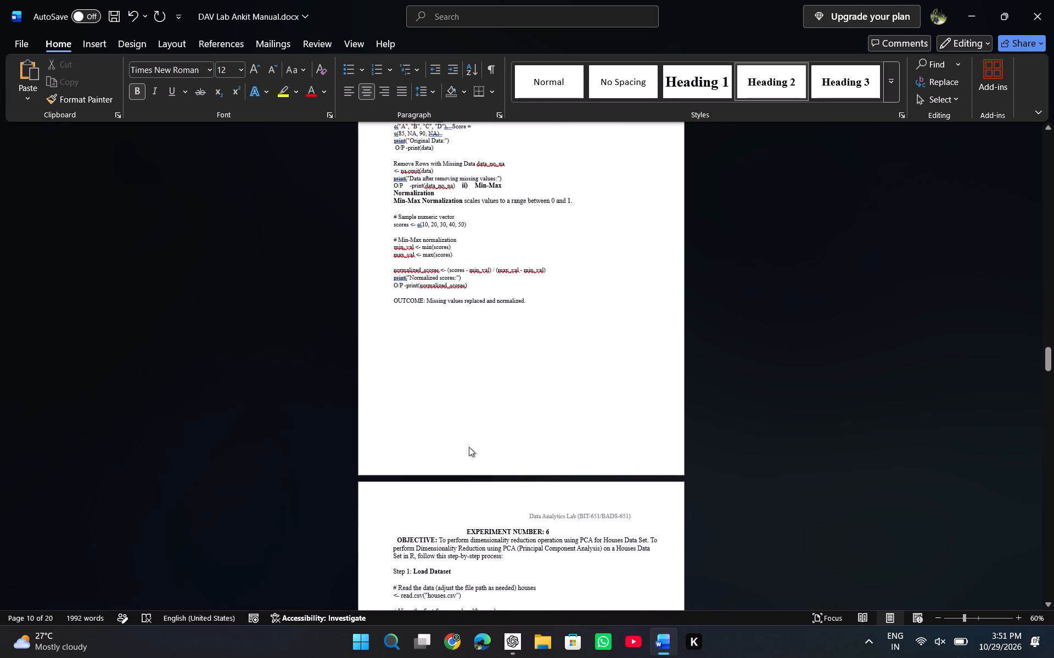
{"action": "scroll", "coordinate": [469, 447], "scroll_direction": "down", "scroll_amount": 2}
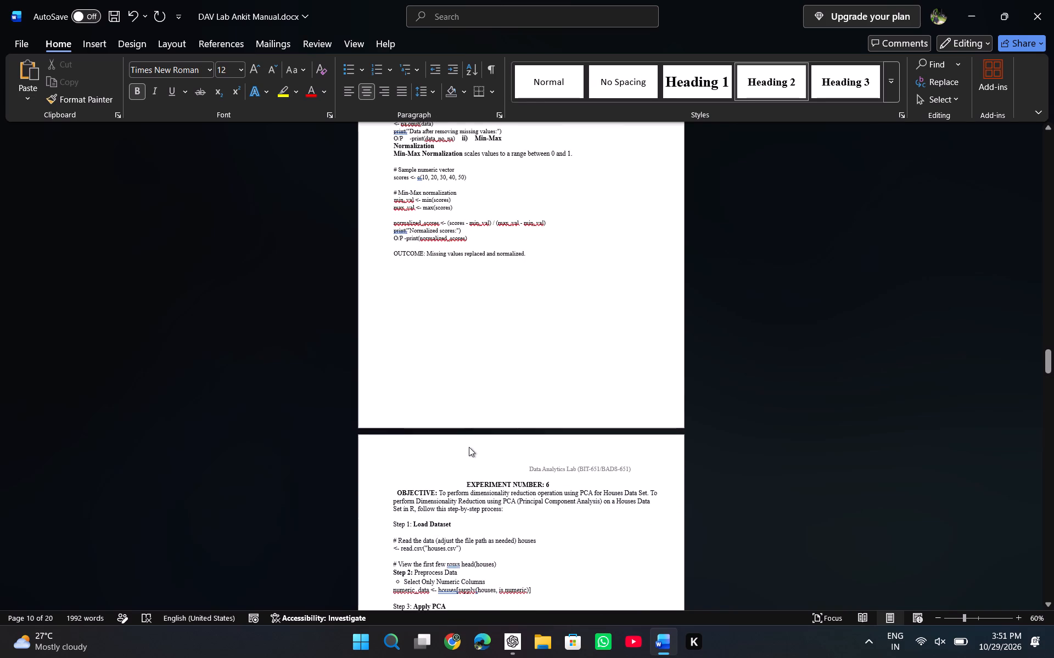
{"action": "scroll", "coordinate": [469, 447], "scroll_direction": "down", "scroll_amount": 1}
{"action": "left_click", "coordinate": [567, 478]}
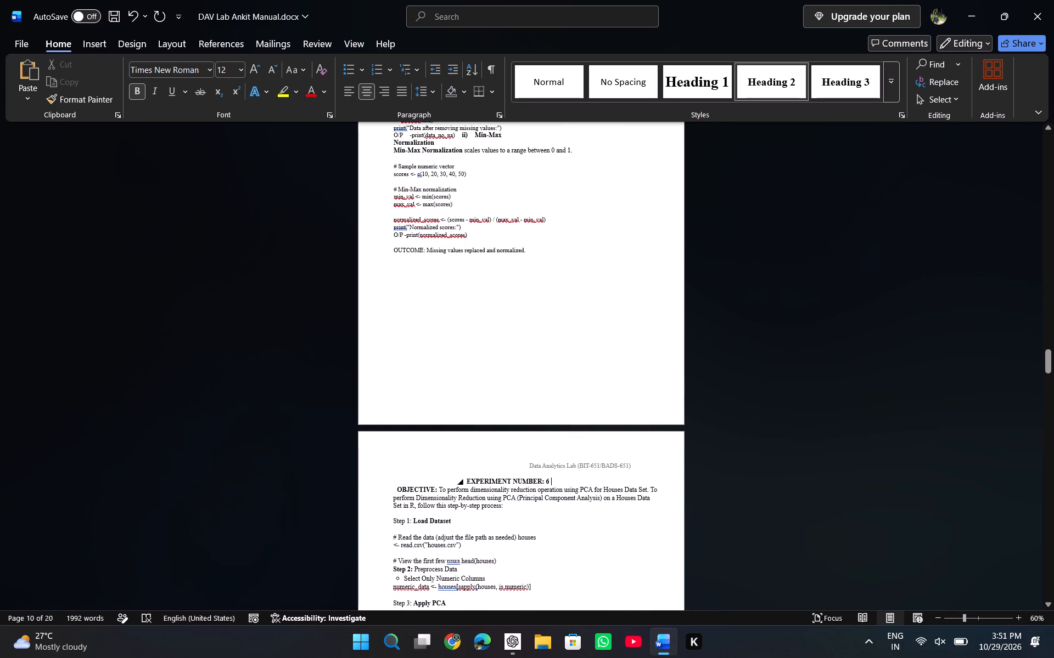
{"action": "key", "text": "Return"}
Insert a page break before the EXPERIMENT NUMBER: 9 heading so it starts on the page with its Objective.
{"action": "scroll", "coordinate": [567, 478], "scroll_direction": "up", "scroll_amount": 1}
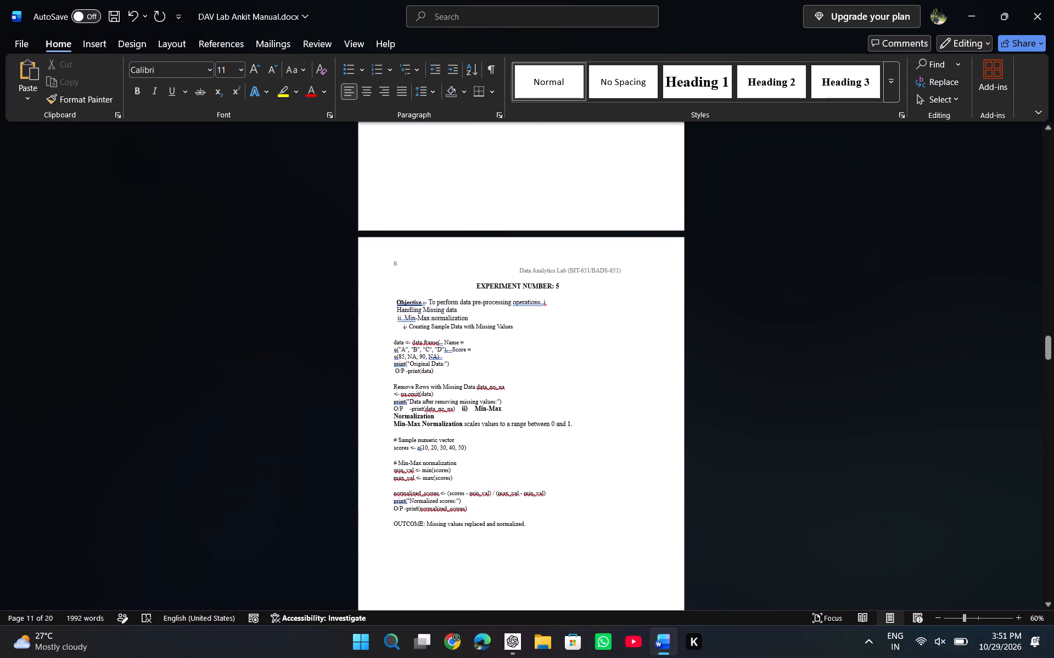
{"action": "scroll", "coordinate": [567, 478], "scroll_direction": "down", "scroll_amount": 3}
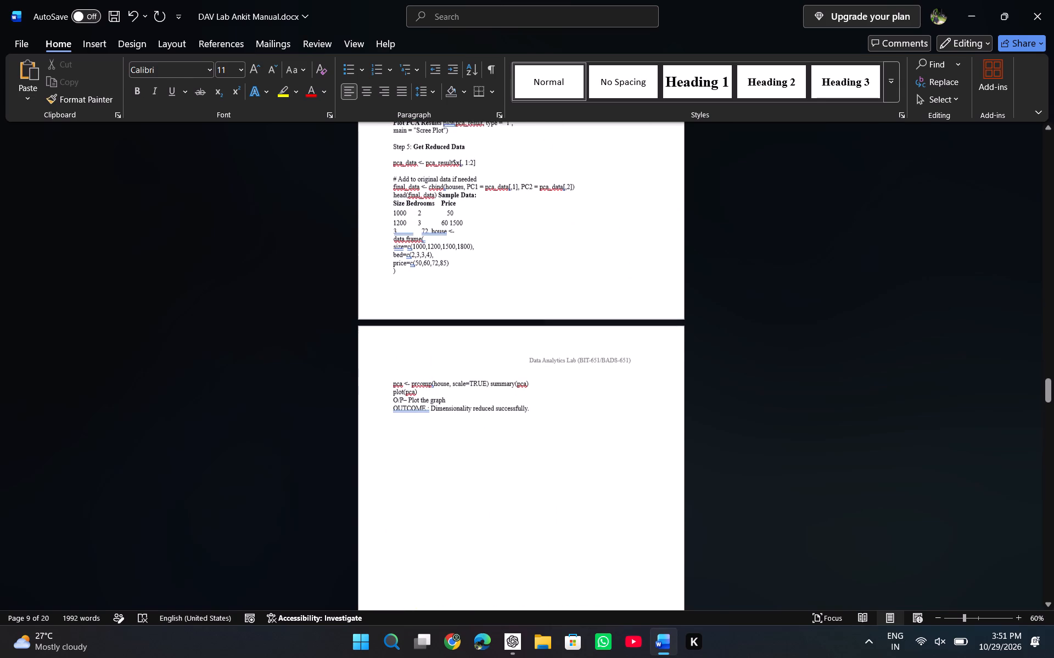
{"action": "scroll", "coordinate": [567, 478], "scroll_direction": "right", "scroll_amount": 1}
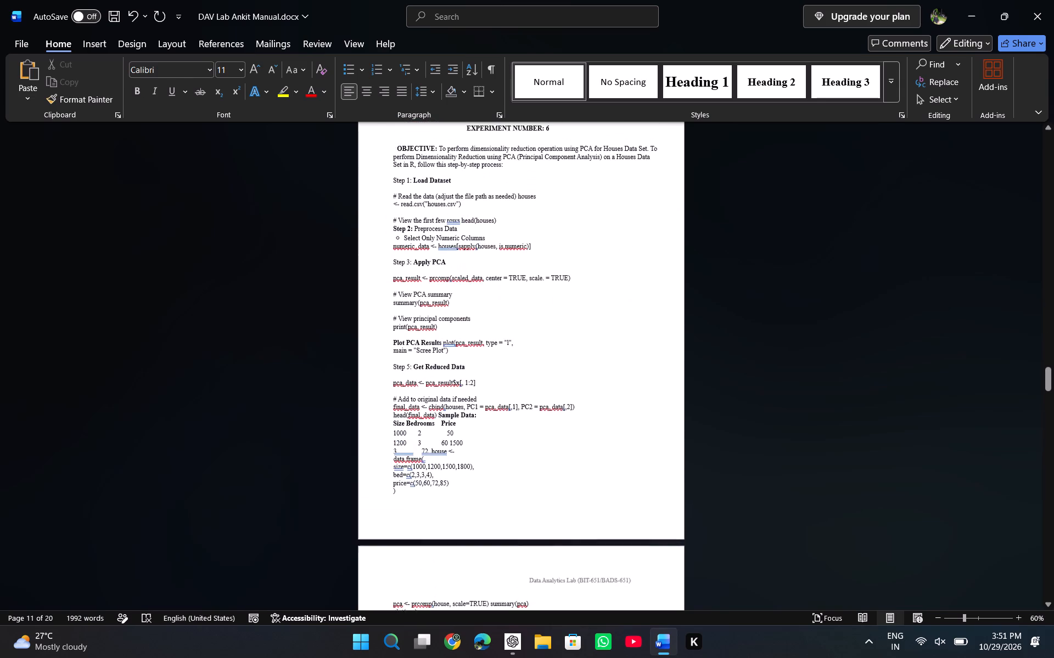
{"action": "scroll", "coordinate": [567, 478], "scroll_direction": "right", "scroll_amount": 1}
{"action": "scroll", "coordinate": [567, 478], "scroll_direction": "down", "scroll_amount": 1}
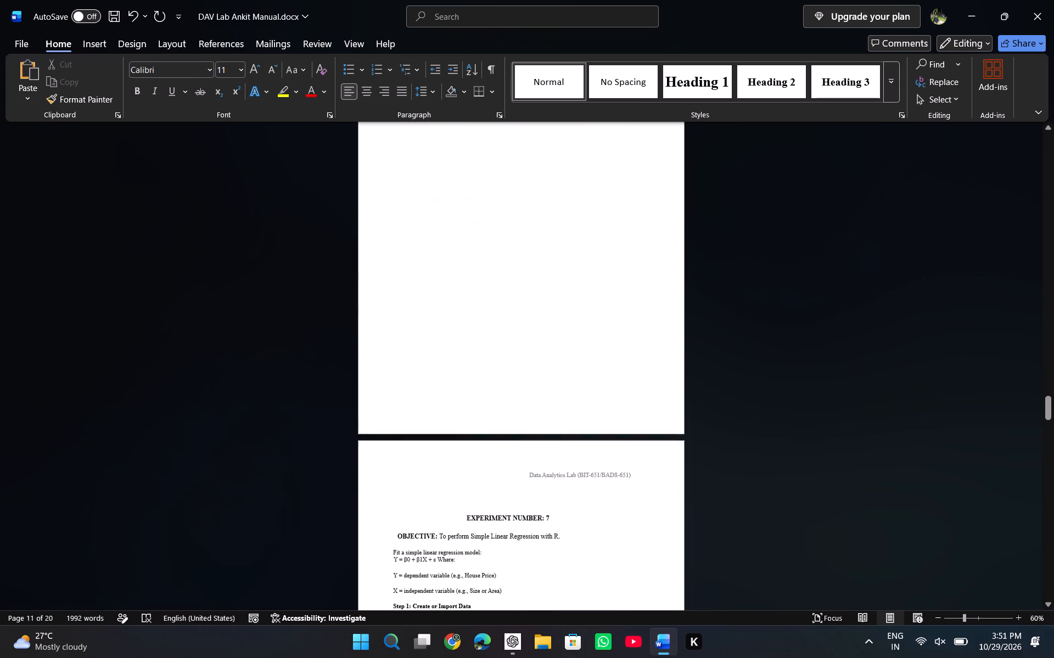
{"action": "scroll", "coordinate": [567, 478], "scroll_direction": "down", "scroll_amount": 2}
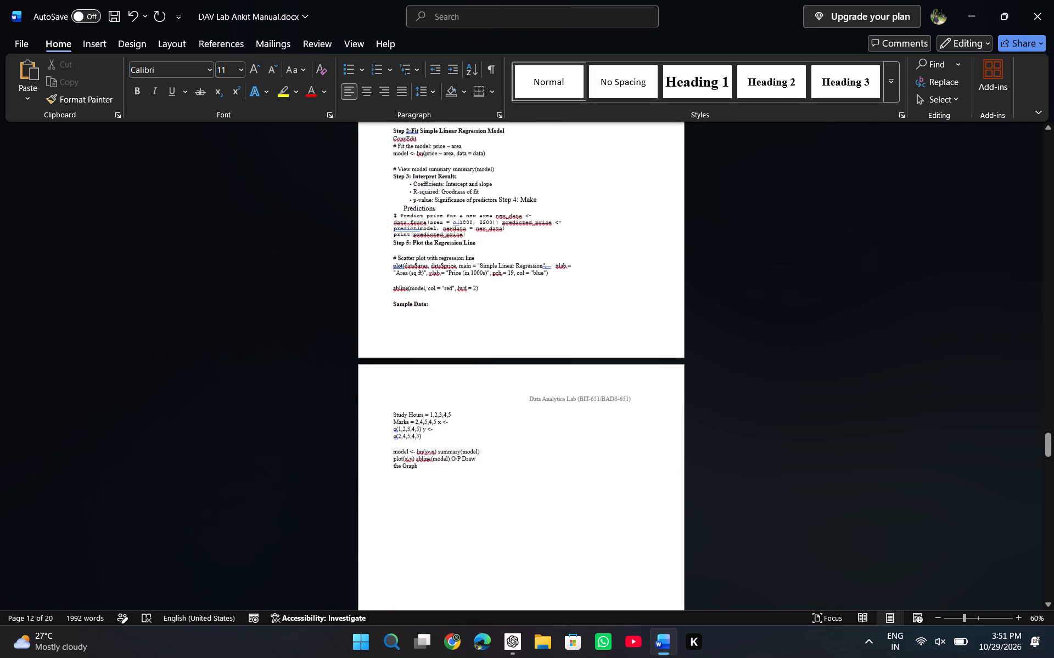
{"action": "scroll", "coordinate": [567, 478], "scroll_direction": "down", "scroll_amount": 2}
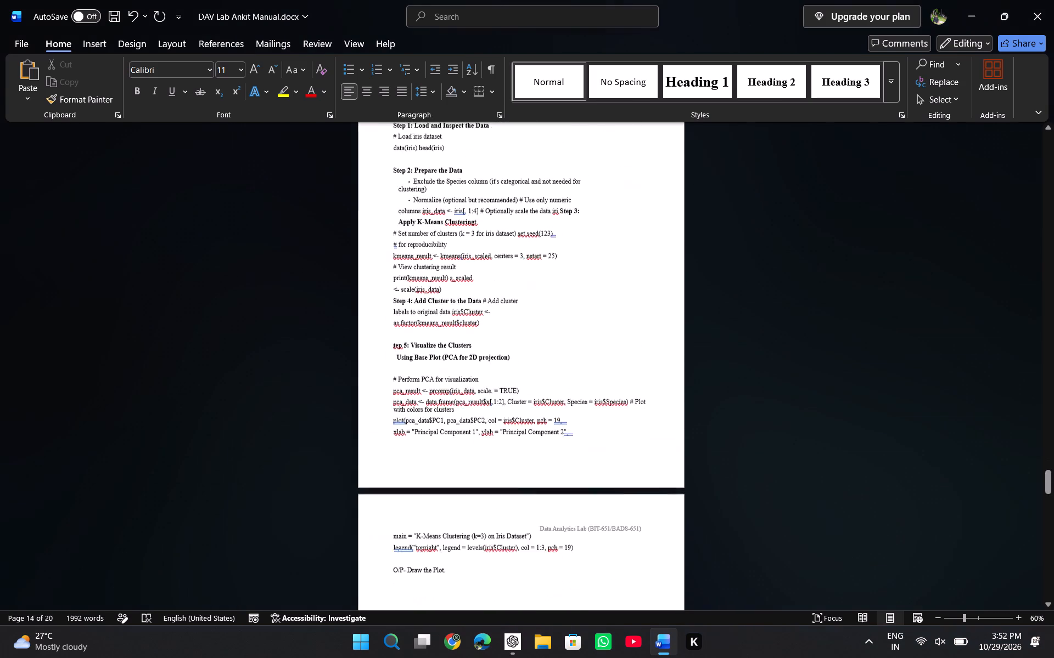
{"action": "scroll", "coordinate": [567, 478], "scroll_direction": "down", "scroll_amount": 2}
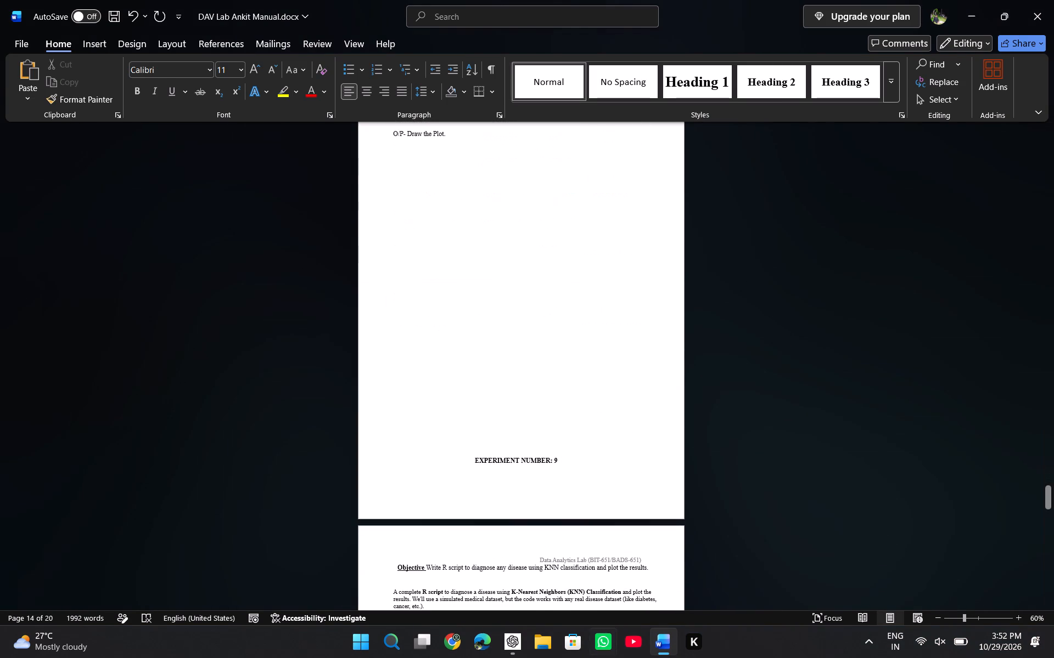
{"action": "left_click", "coordinate": [465, 456]}
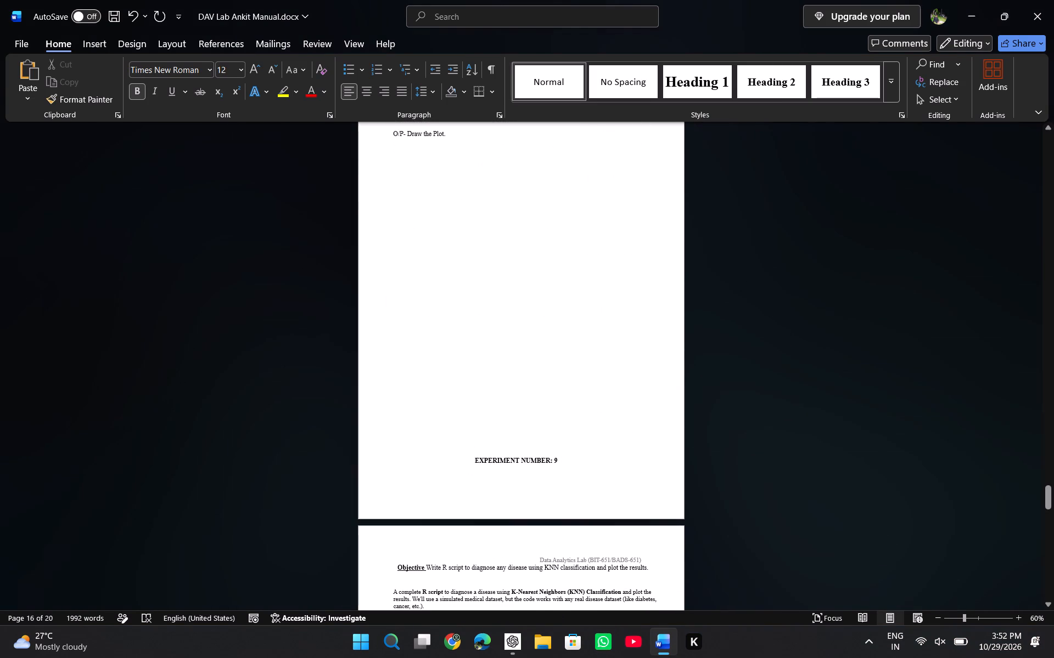
{"action": "key", "text": "Down"}
{"action": "key", "text": "ctrl+Return"}
Add a blank line above the EXPERIMENT NUMBER: 9 heading to separate it from the page header.
{"action": "scroll", "coordinate": [465, 456], "scroll_direction": "down", "scroll_amount": 1}
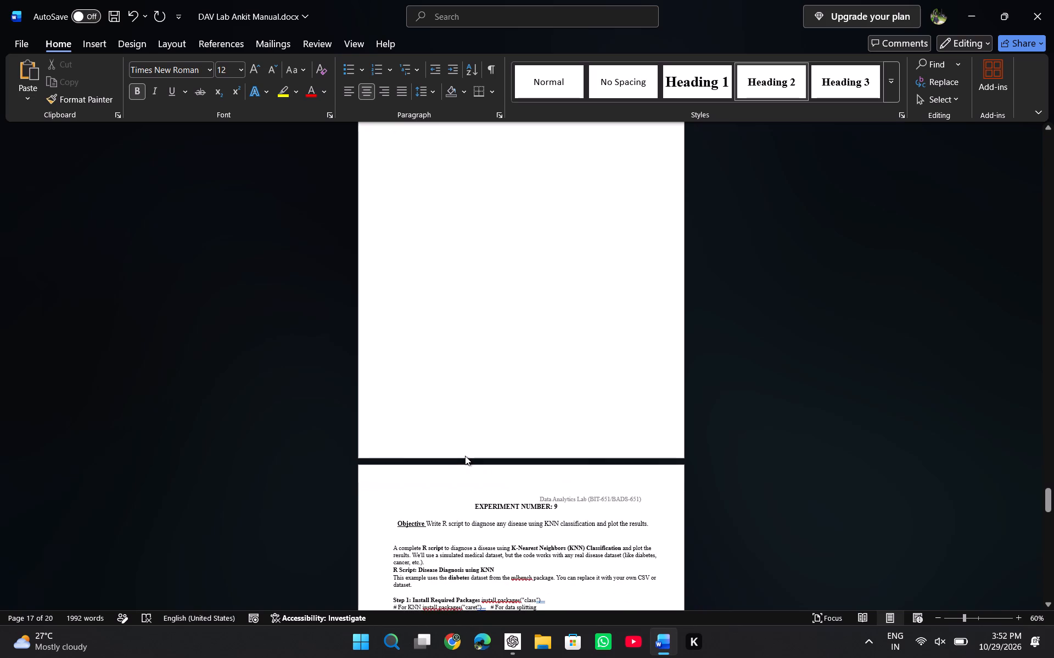
{"action": "scroll", "coordinate": [465, 456], "scroll_direction": "down", "scroll_amount": 1}
{"action": "key", "text": "Return"}
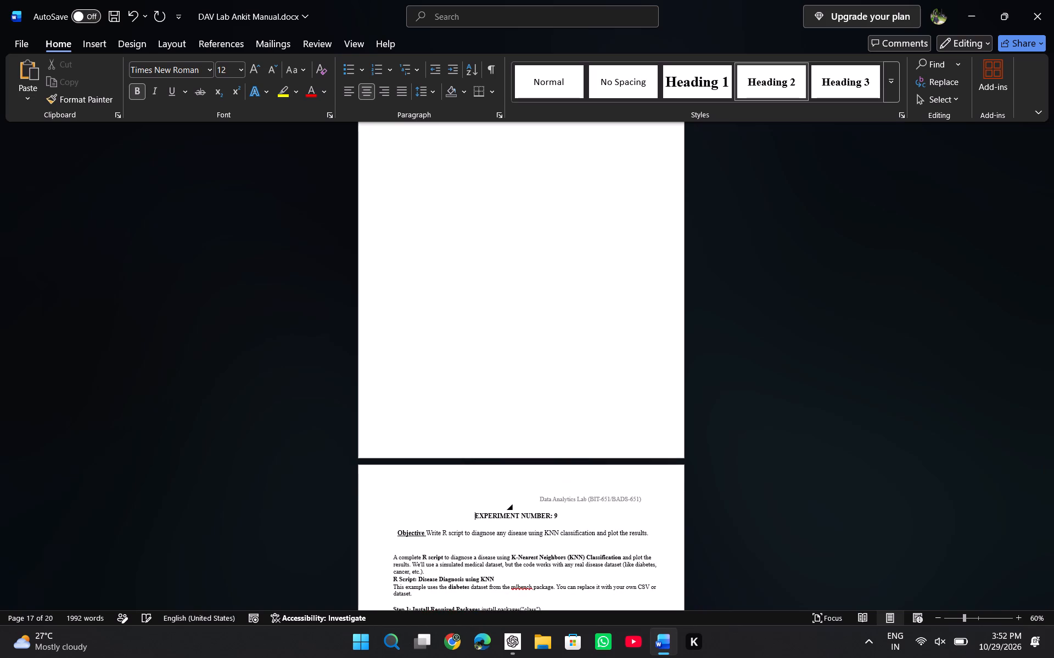
Delete the empty lines above the EXPERIMENT NUMBER: 10 heading so it sits at the top of its page.
{"action": "scroll", "coordinate": [637, 411], "scroll_direction": "down", "scroll_amount": 2}
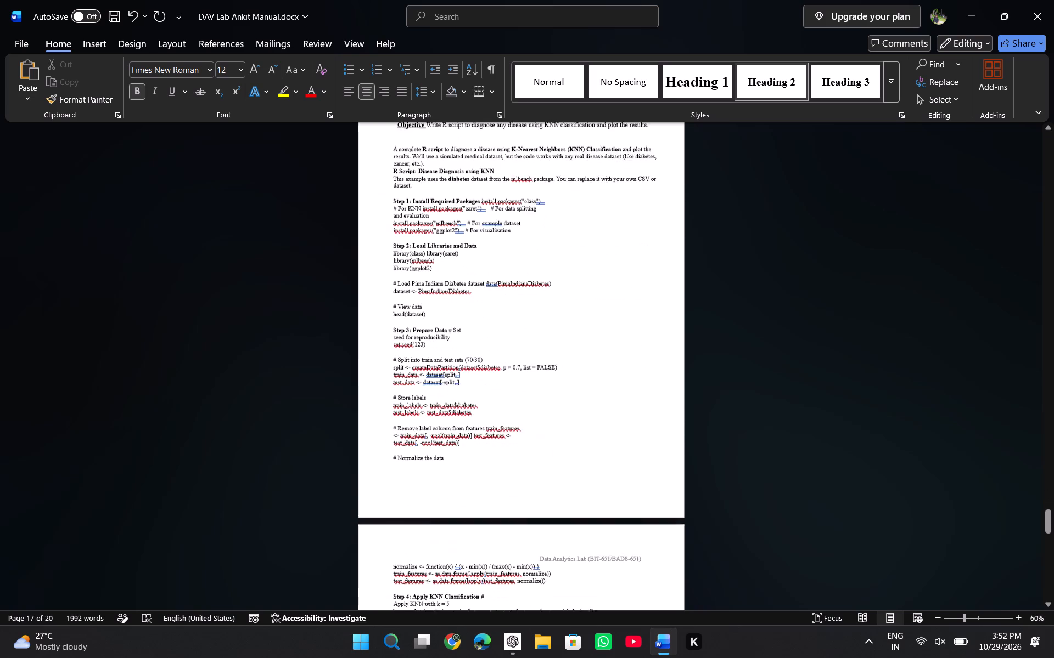
{"action": "scroll", "coordinate": [637, 411], "scroll_direction": "down", "scroll_amount": 2}
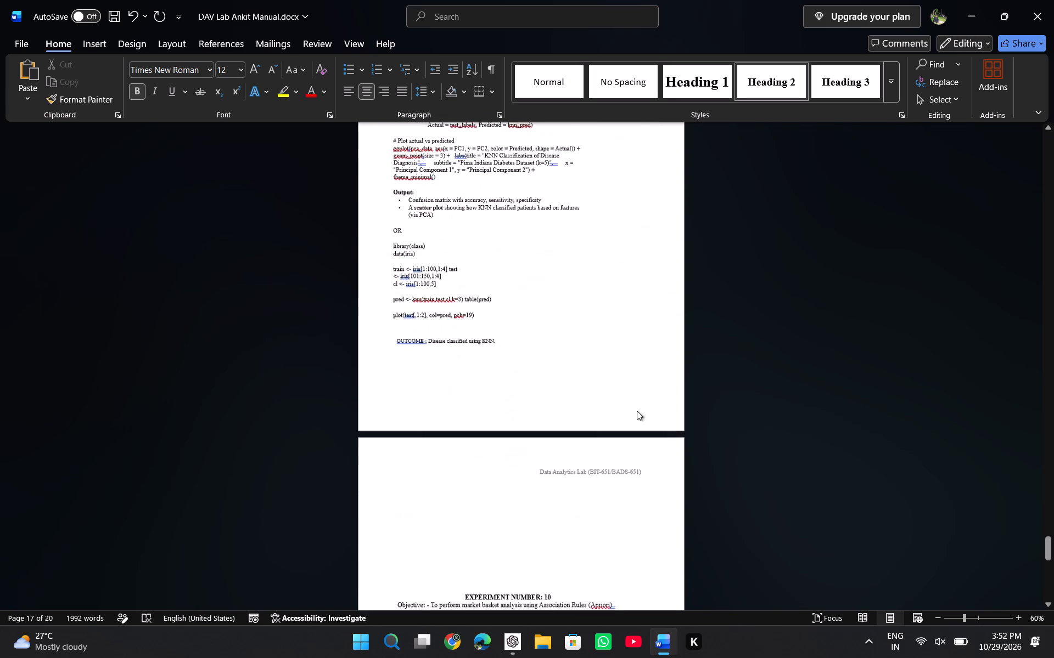
{"action": "scroll", "coordinate": [637, 411], "scroll_direction": "down", "scroll_amount": 1}
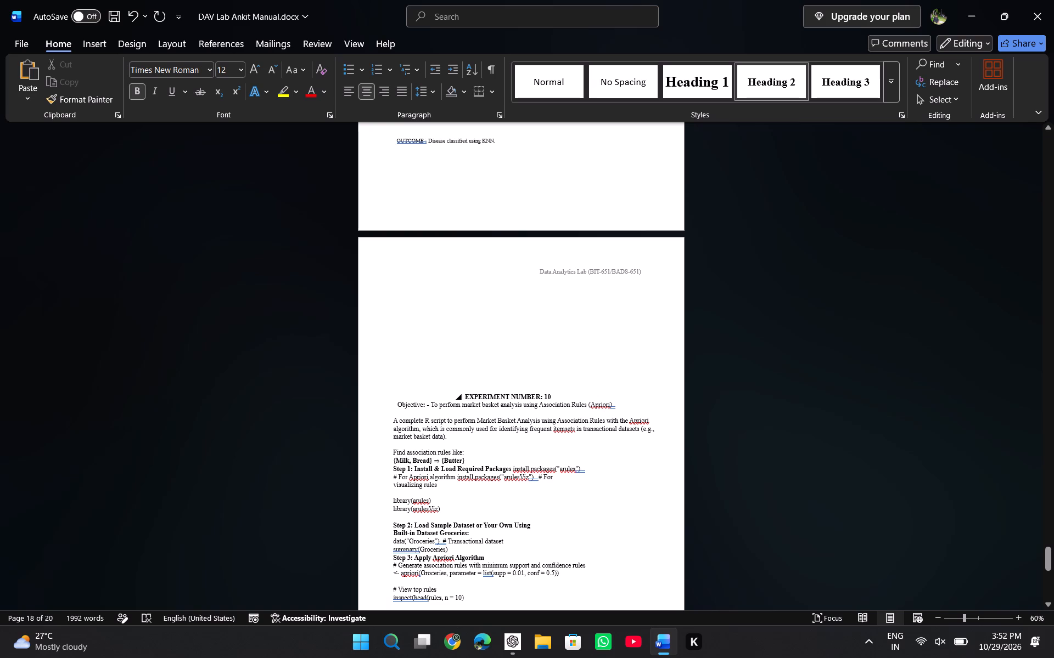
{"action": "left_click_drag", "start_coordinate": [461, 393], "coordinate": [422, 277]}
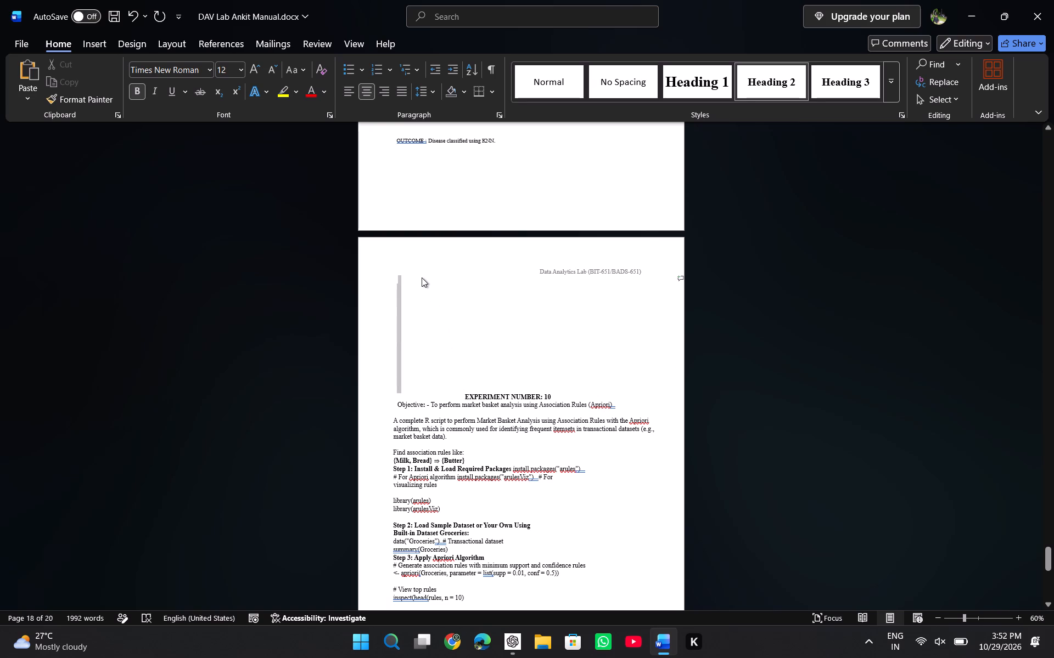
{"action": "left_click_drag", "start_coordinate": [422, 277], "coordinate": [421, 277]}
{"action": "key", "text": "BackSpace"}
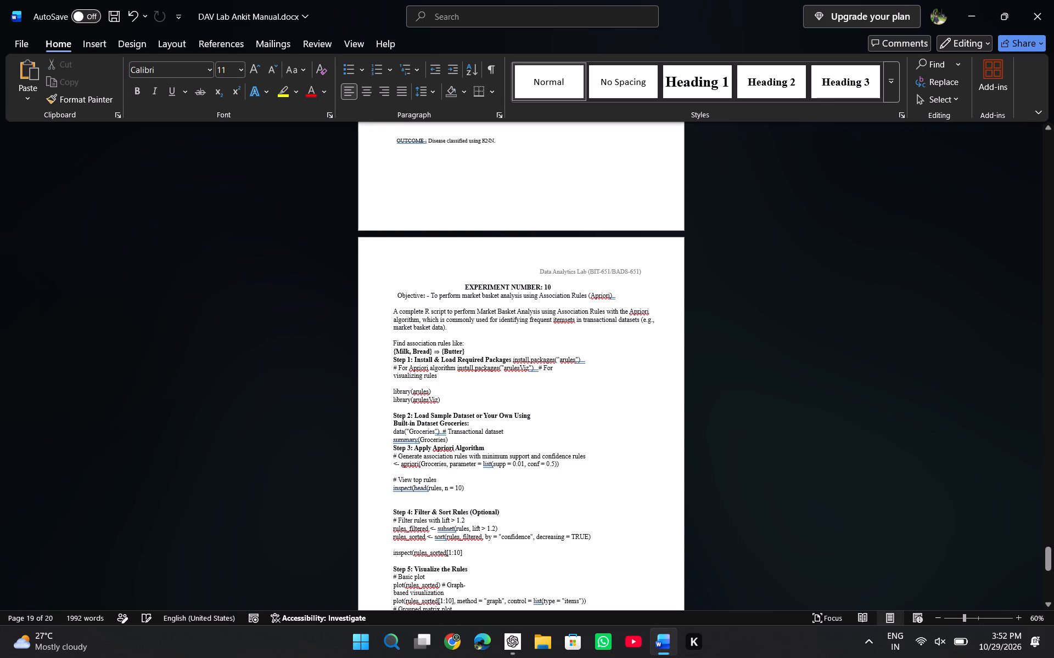
Add a blank line between the EXPERIMENT NUMBER: 10 heading and its Objective line.
{"action": "left_click", "coordinate": [571, 283]}
{"action": "left_click", "coordinate": [571, 283]}
{"action": "key", "text": "Return"}
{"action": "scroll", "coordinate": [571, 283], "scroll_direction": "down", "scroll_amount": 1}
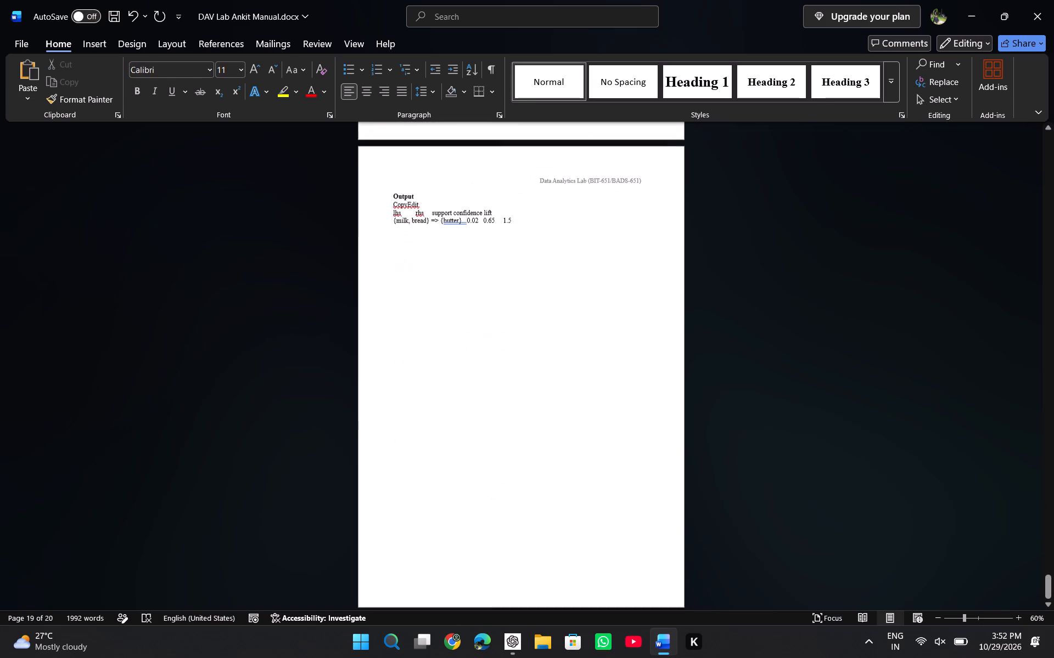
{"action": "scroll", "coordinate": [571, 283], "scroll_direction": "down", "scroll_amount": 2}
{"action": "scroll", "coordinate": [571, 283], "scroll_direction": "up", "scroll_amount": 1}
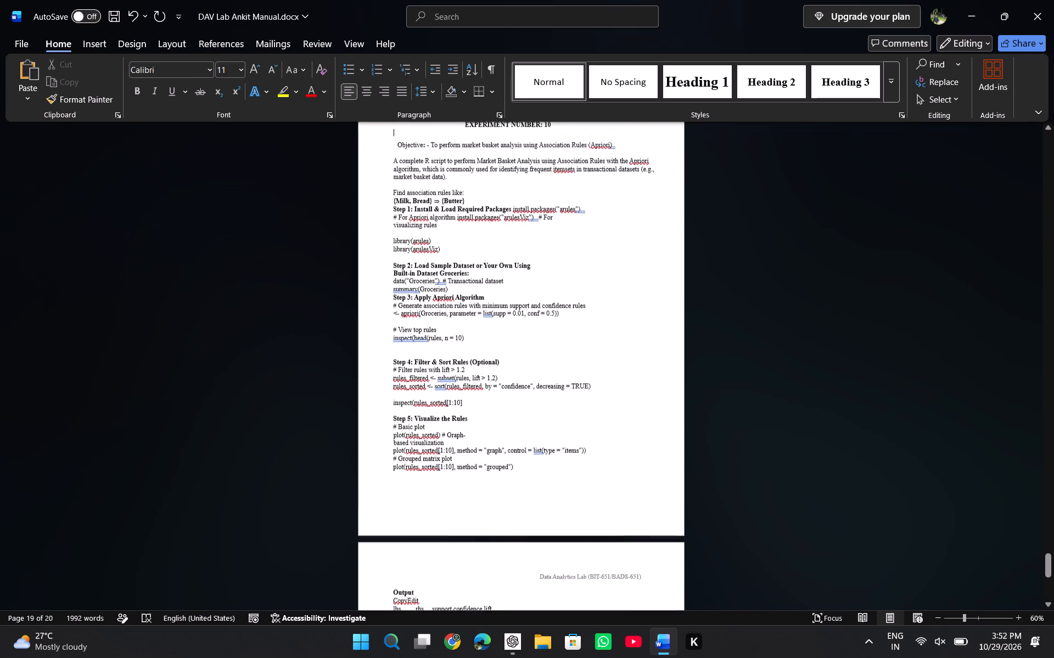
Check the blank page after the cover and search the web for "how to delete a page from word".
{"action": "scroll", "coordinate": [571, 283], "scroll_direction": "up", "scroll_amount": 8}
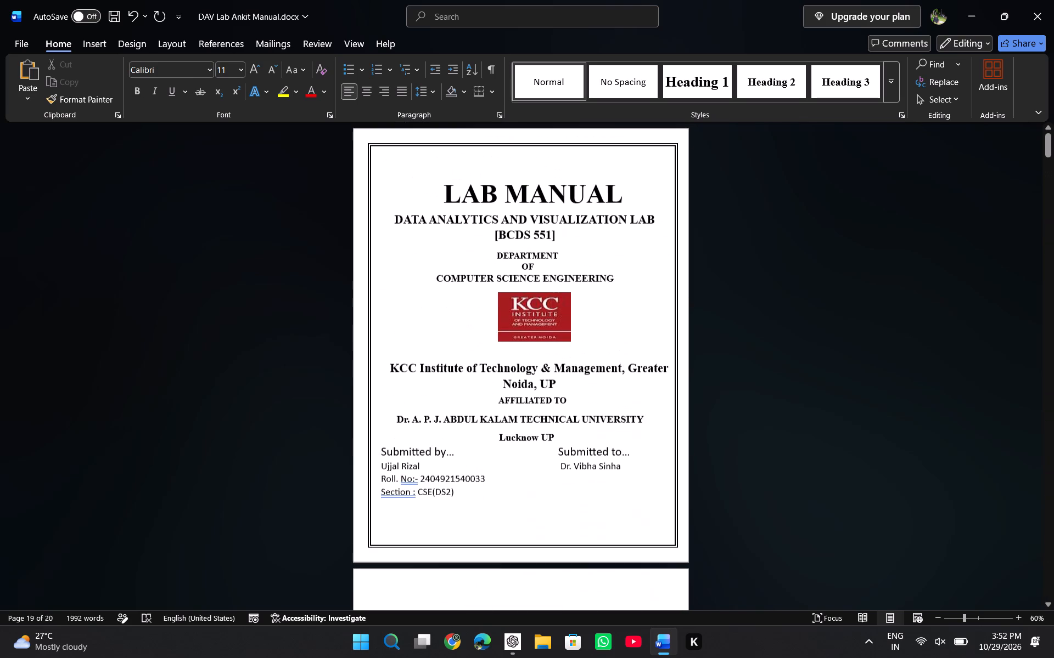
{"action": "scroll", "coordinate": [571, 283], "scroll_direction": "up", "scroll_amount": 2}
{"action": "scroll", "coordinate": [782, 326], "scroll_direction": "down", "scroll_amount": 1}
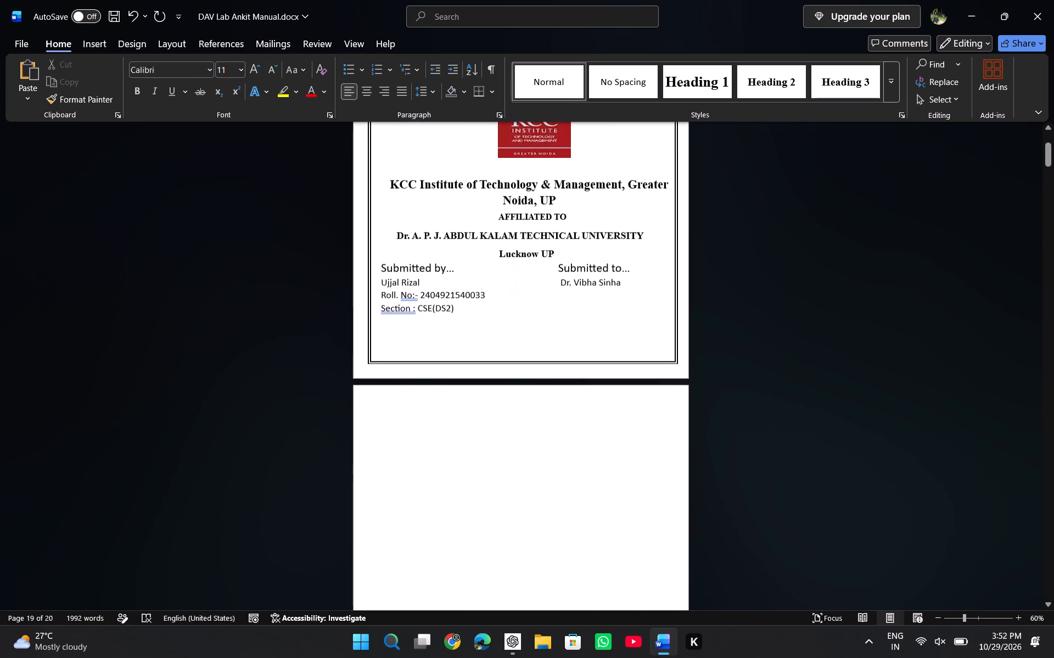
{"action": "scroll", "coordinate": [782, 326], "scroll_direction": "down", "scroll_amount": 1}
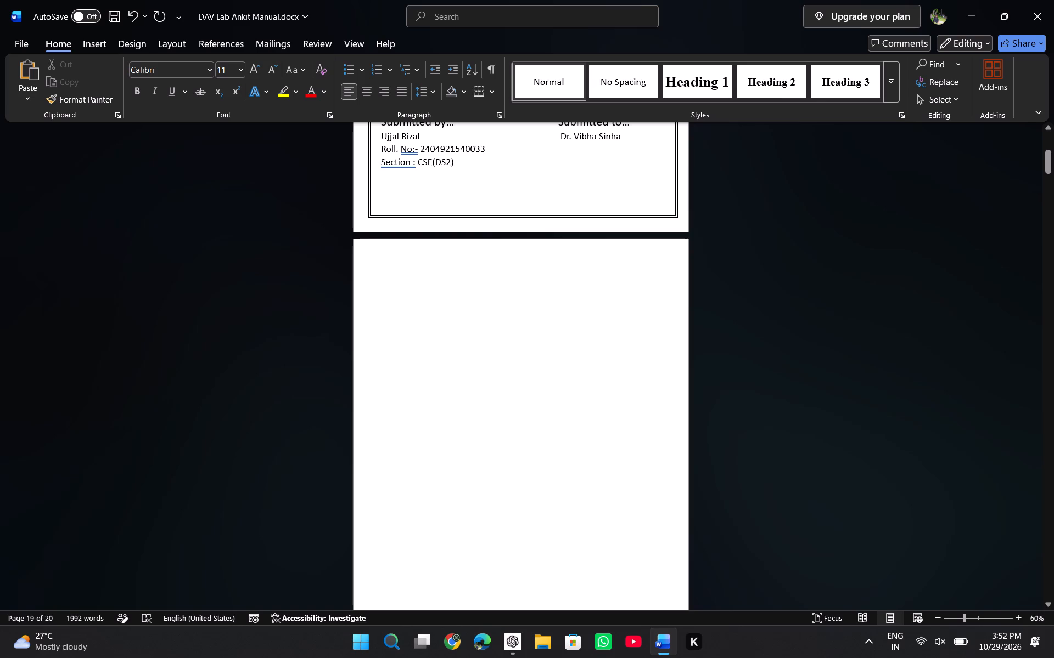
{"action": "left_click", "coordinate": [366, 636]}
{"action": "type", "text": "how ato"}
{"action": "key", "text": "space"}
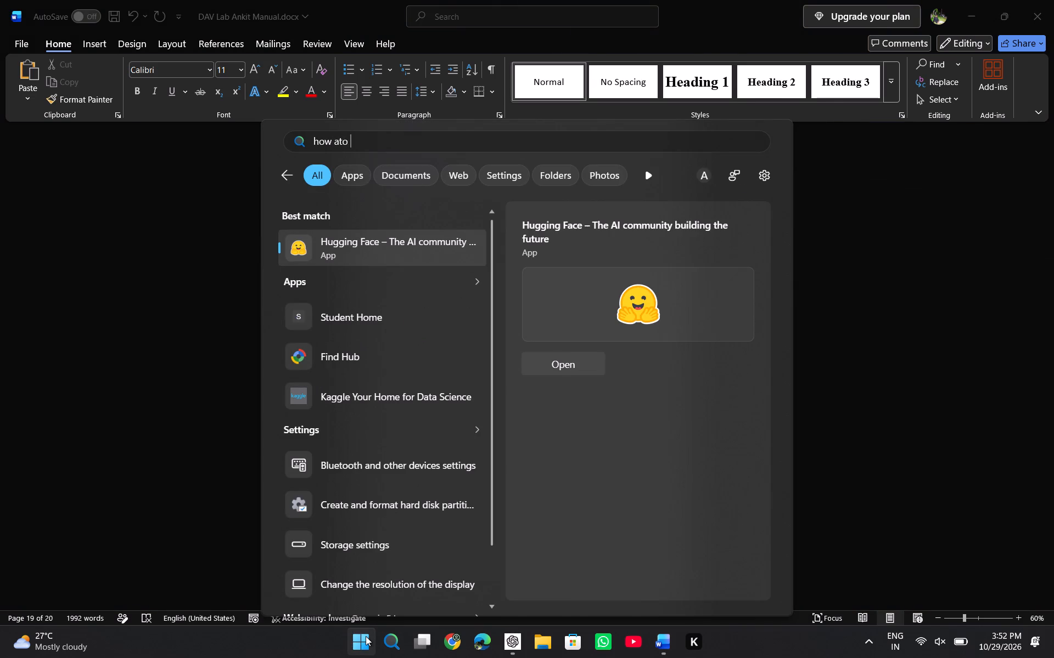
{"action": "key", "text": "BackSpace"}
{"action": "key", "text": "BackSpace"}
{"action": "key", "text": "BackSpace"}
{"action": "key", "text": "BackSpace"}
{"action": "type", "text": "to dee"}
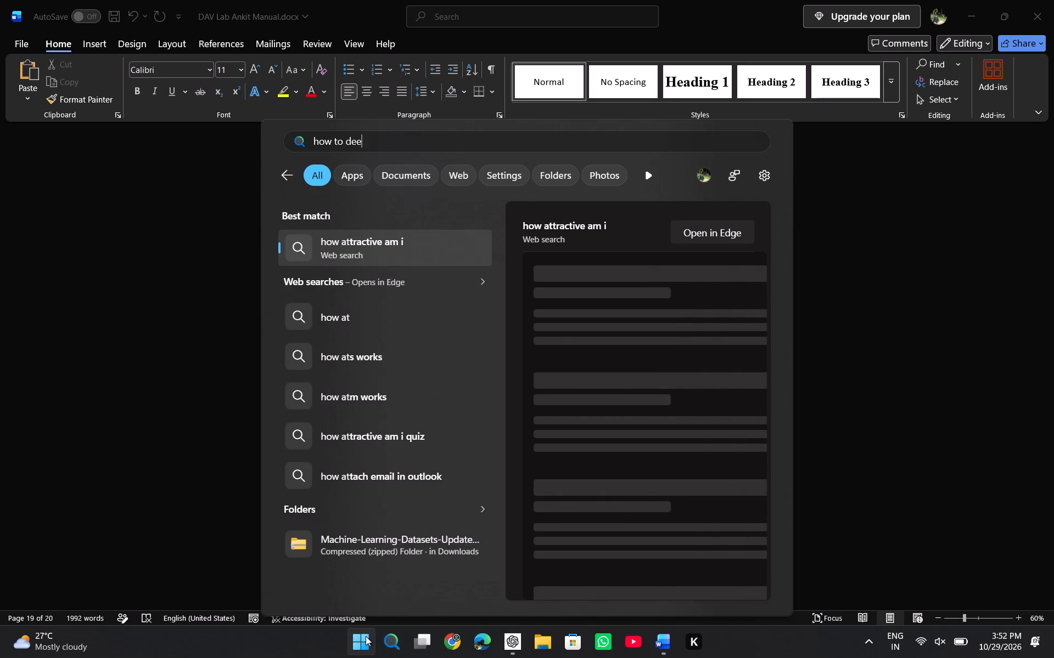
{"action": "key", "text": "BackSpace"}
{"action": "type", "text": "lete a page from word"}
{"action": "key", "text": "Return"}
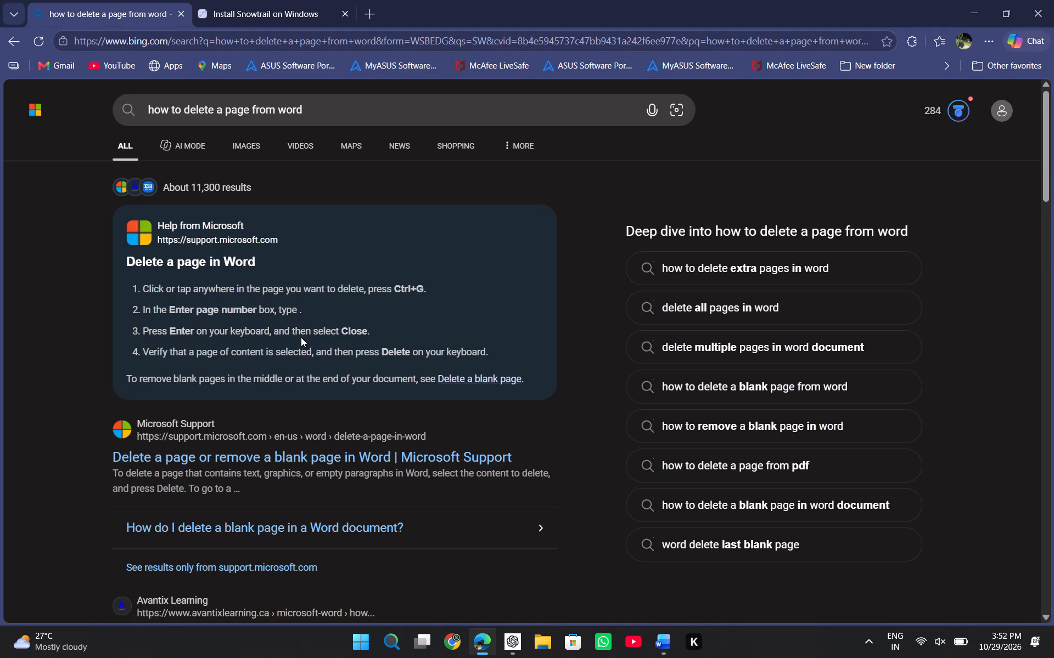
{"action": "left_click", "coordinate": [1053, 0]}
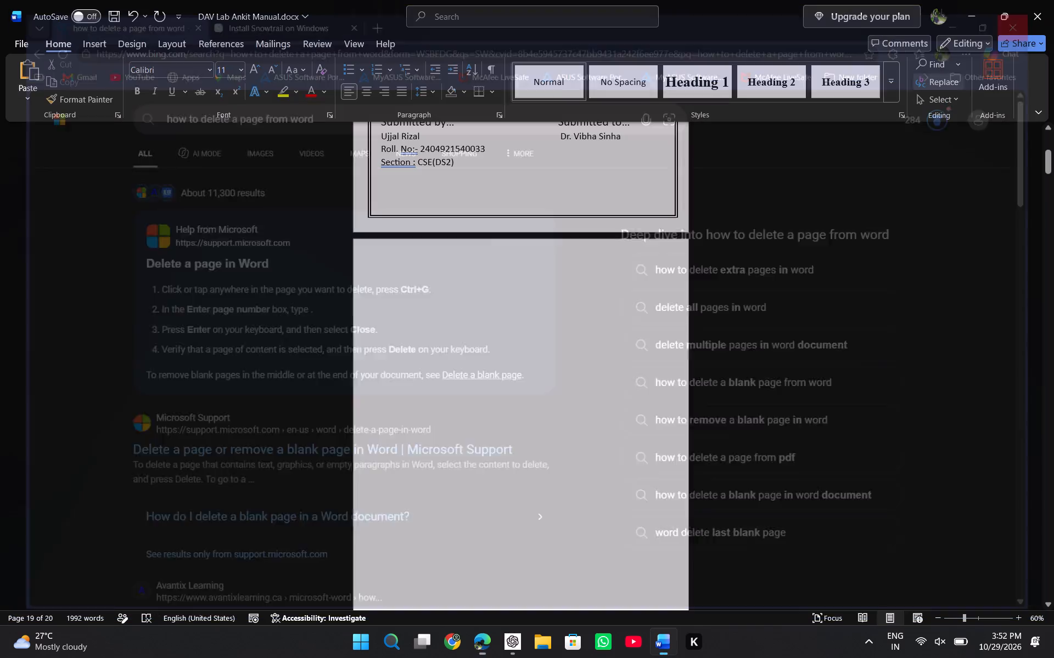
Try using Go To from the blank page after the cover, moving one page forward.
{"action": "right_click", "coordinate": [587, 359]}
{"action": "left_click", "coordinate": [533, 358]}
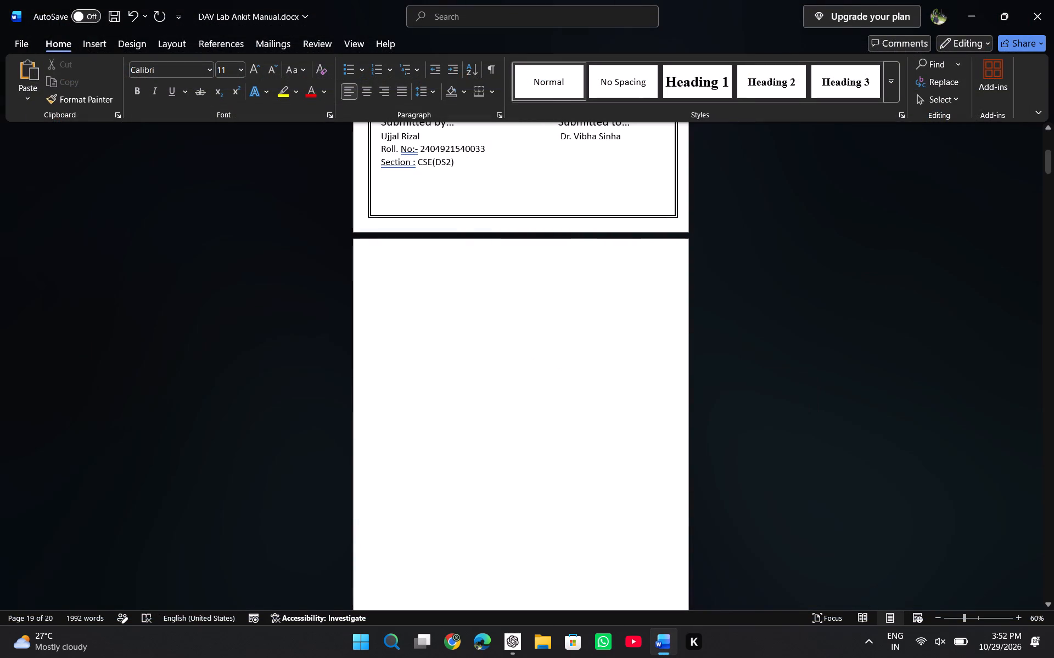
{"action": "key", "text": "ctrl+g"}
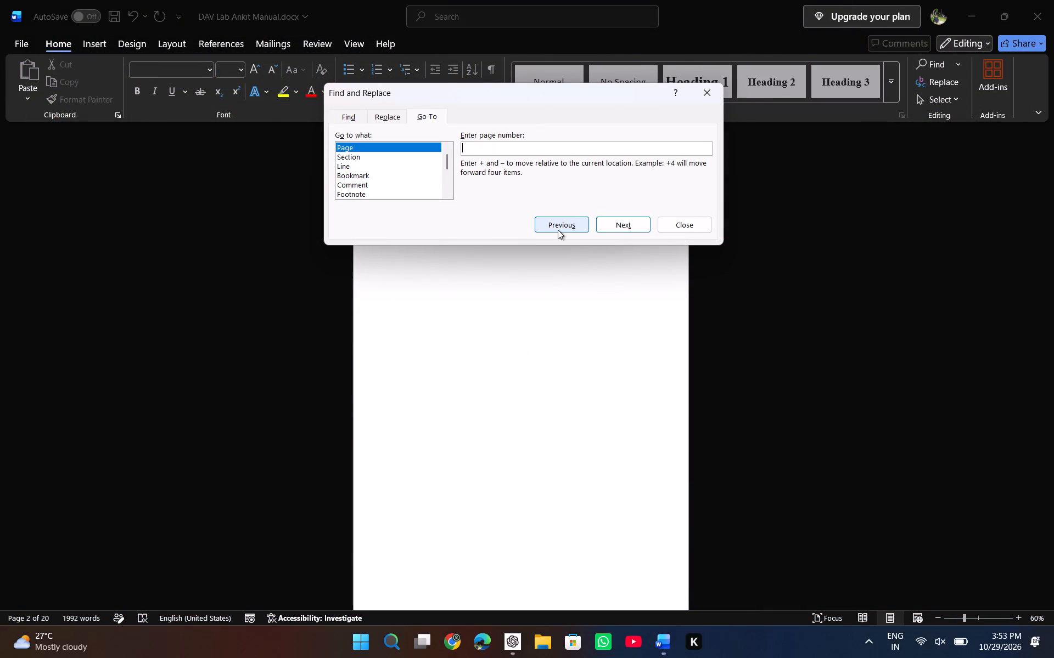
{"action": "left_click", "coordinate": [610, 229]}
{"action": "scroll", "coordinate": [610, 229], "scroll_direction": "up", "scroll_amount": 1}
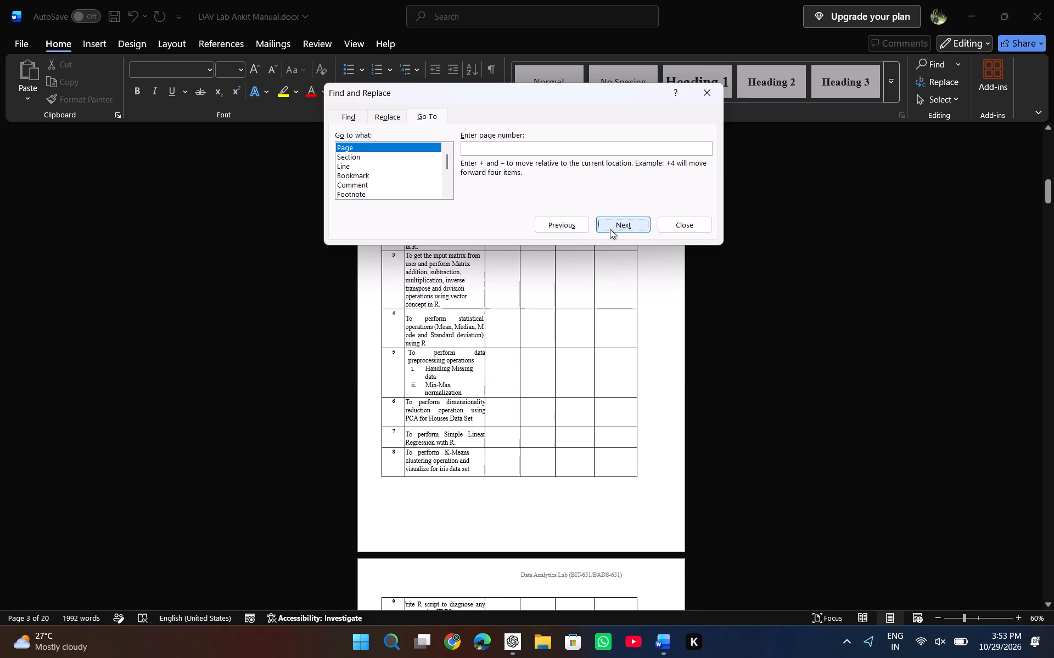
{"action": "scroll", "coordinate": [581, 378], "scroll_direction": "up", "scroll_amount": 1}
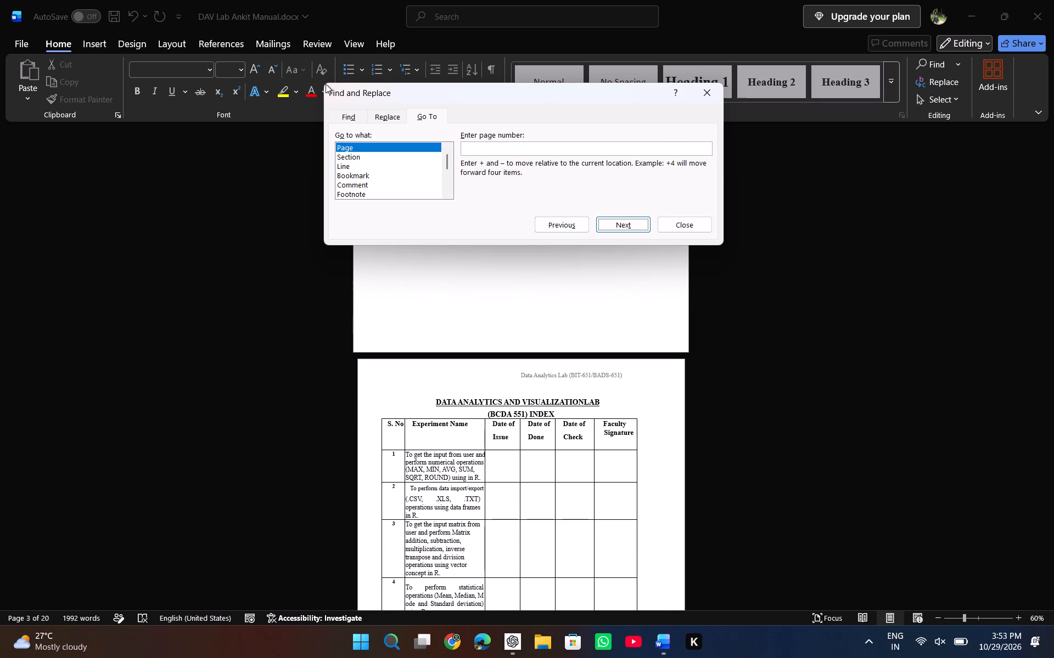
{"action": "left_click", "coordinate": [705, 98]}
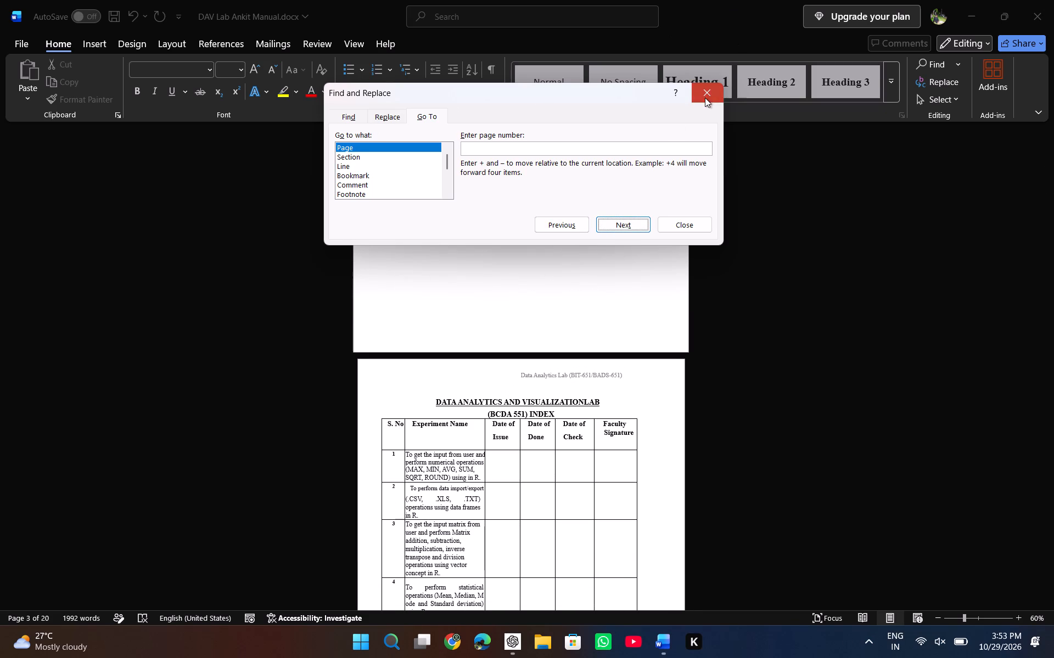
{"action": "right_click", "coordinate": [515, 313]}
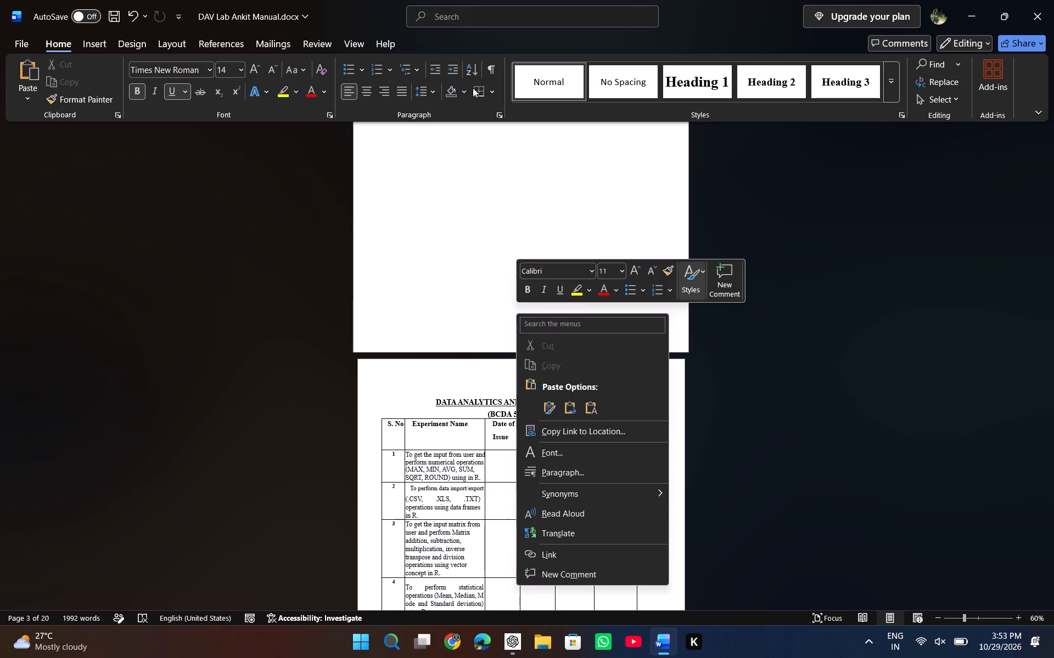
Search the web for "how to delete a blank page in word" and look over the instructions.
{"action": "left_click", "coordinate": [356, 654]}
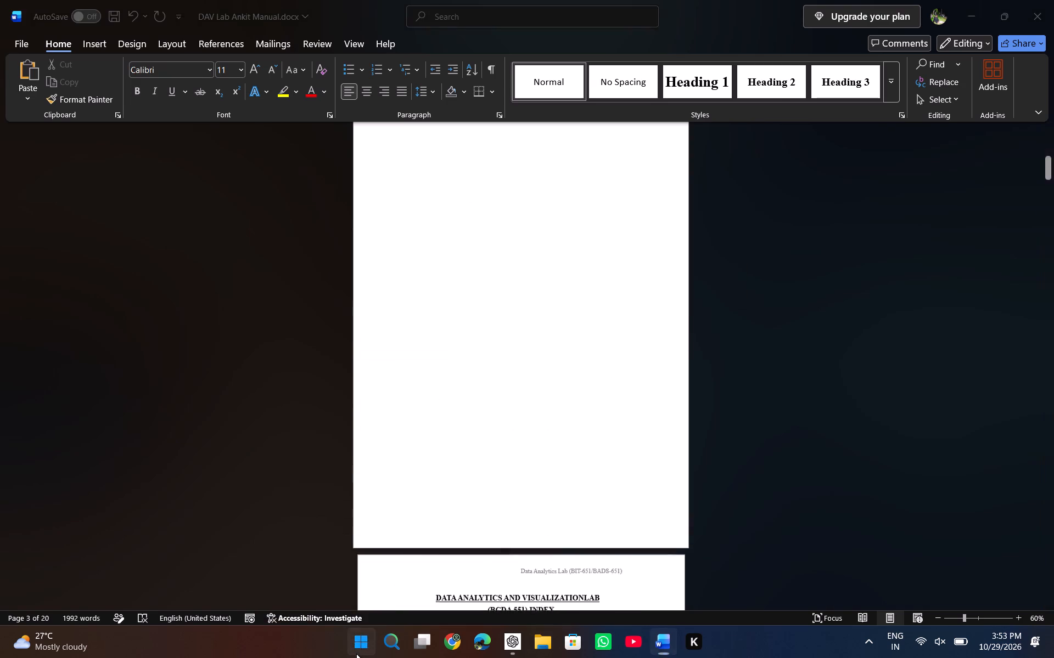
{"action": "key", "text": "h"}
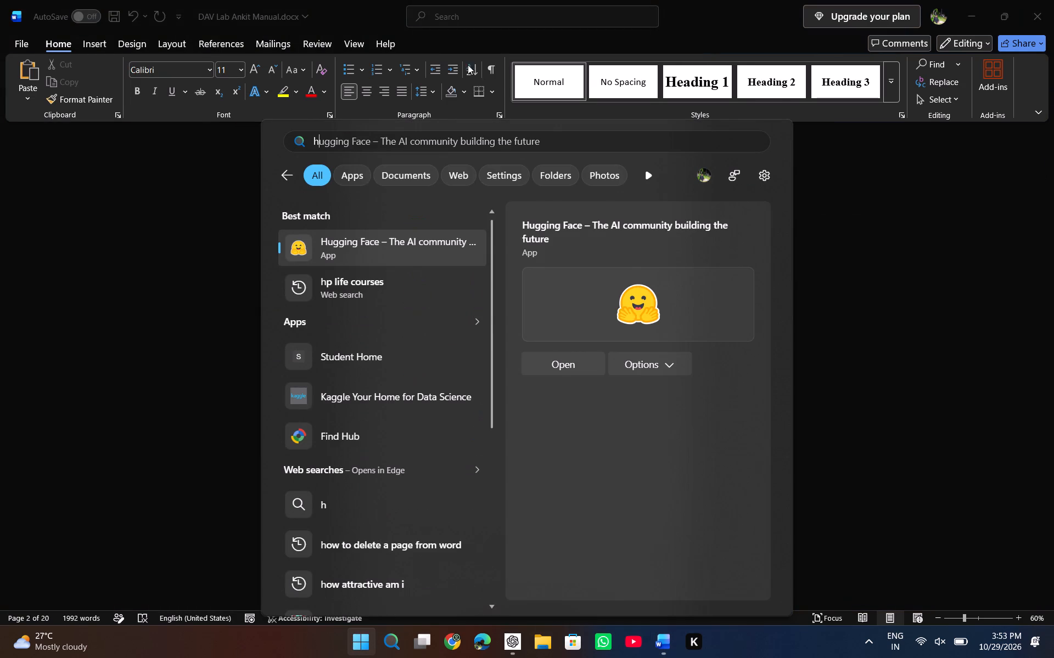
{"action": "type", "text": "ow to delete a blank page in wor"}
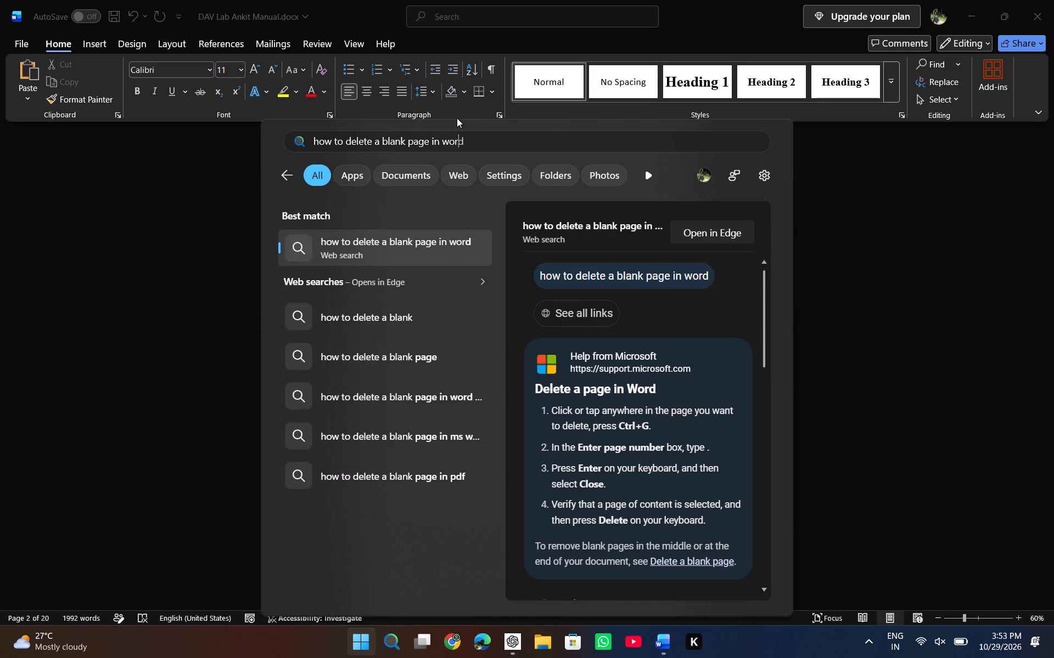
{"action": "type", "text": "d"}
{"action": "key", "text": "Return"}
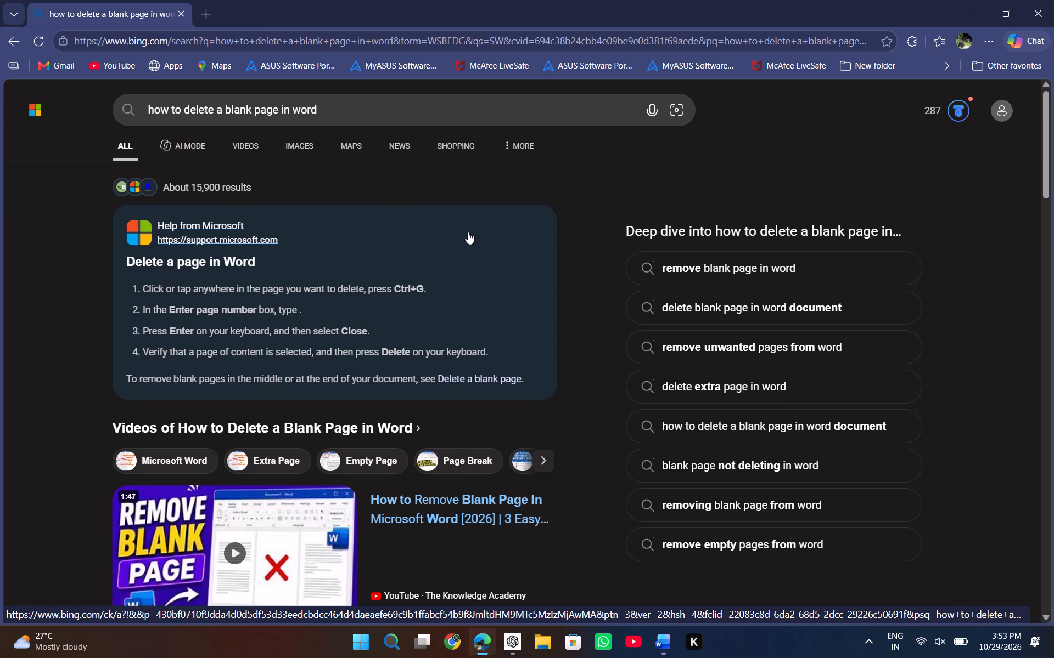
{"action": "scroll", "coordinate": [468, 232], "scroll_direction": "down", "scroll_amount": 4}
{"action": "scroll", "coordinate": [468, 232], "scroll_direction": "up", "scroll_amount": 2}
{"action": "scroll", "coordinate": [80, 87], "scroll_direction": "up", "scroll_amount": 3}
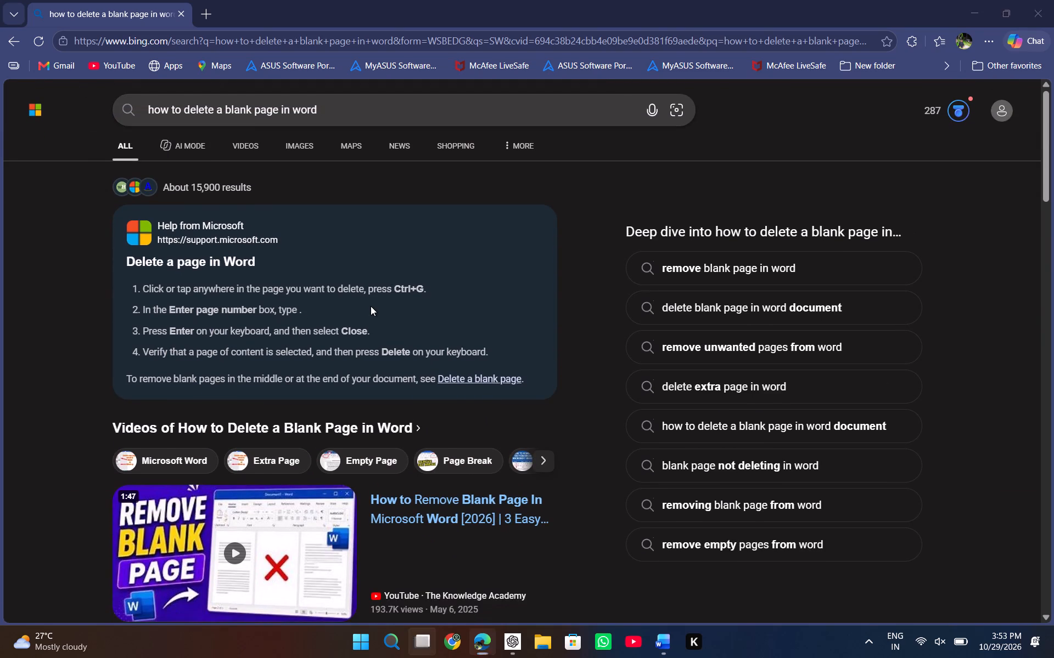
Switch back to the Word manual and use Go To to jump to page 2.
{"action": "left_click", "coordinate": [611, 296]}
{"action": "right_click", "coordinate": [418, 286]}
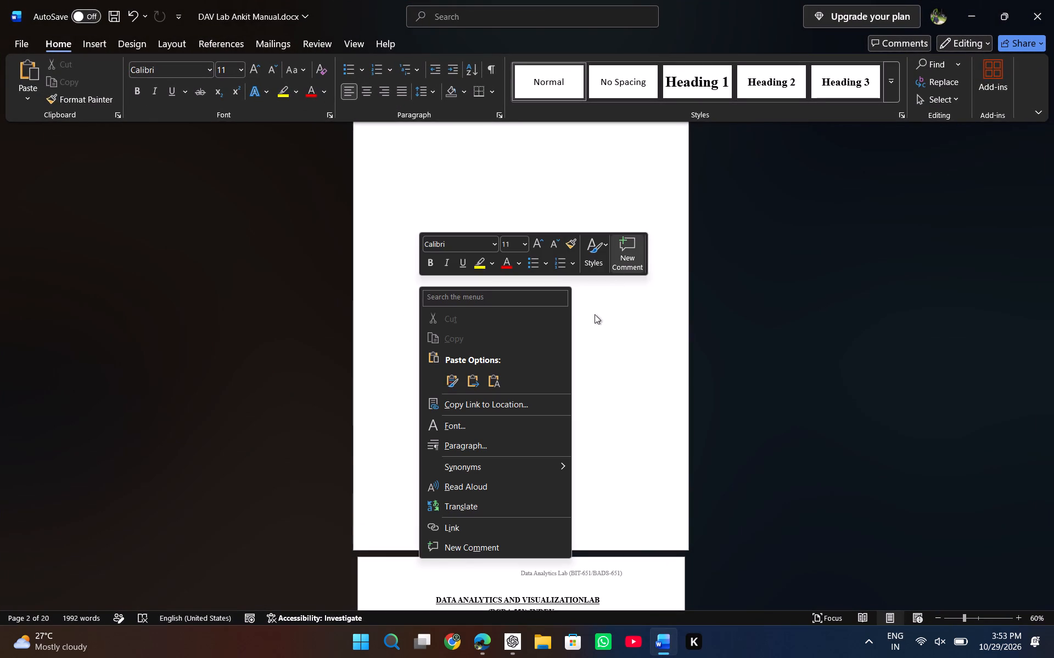
{"action": "left_click", "coordinate": [666, 345]}
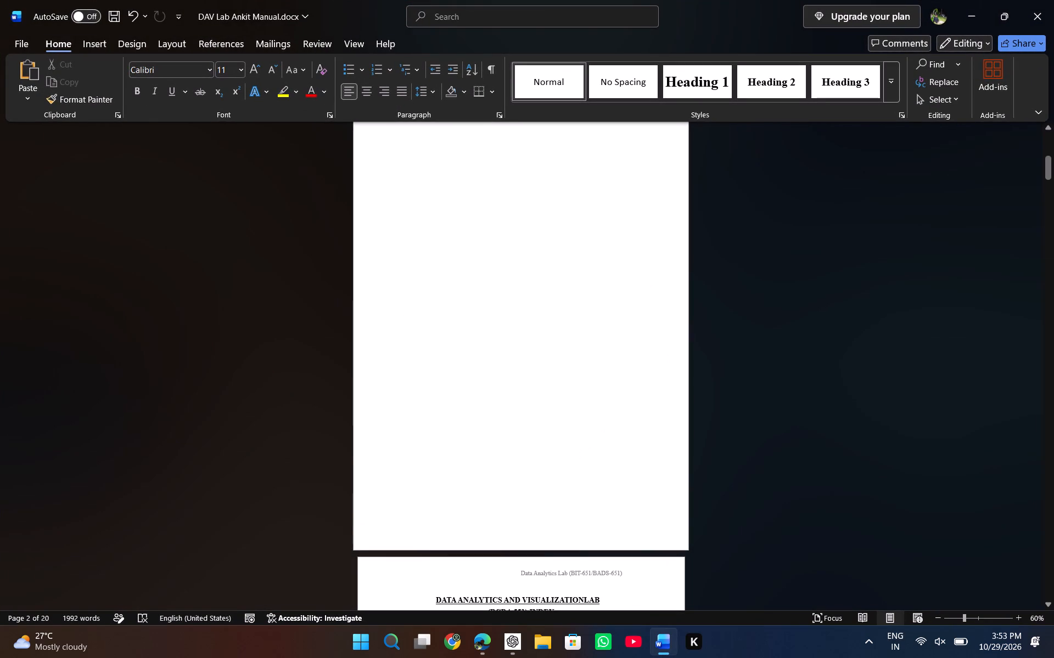
{"action": "scroll", "coordinate": [666, 345], "scroll_direction": "up", "scroll_amount": 1}
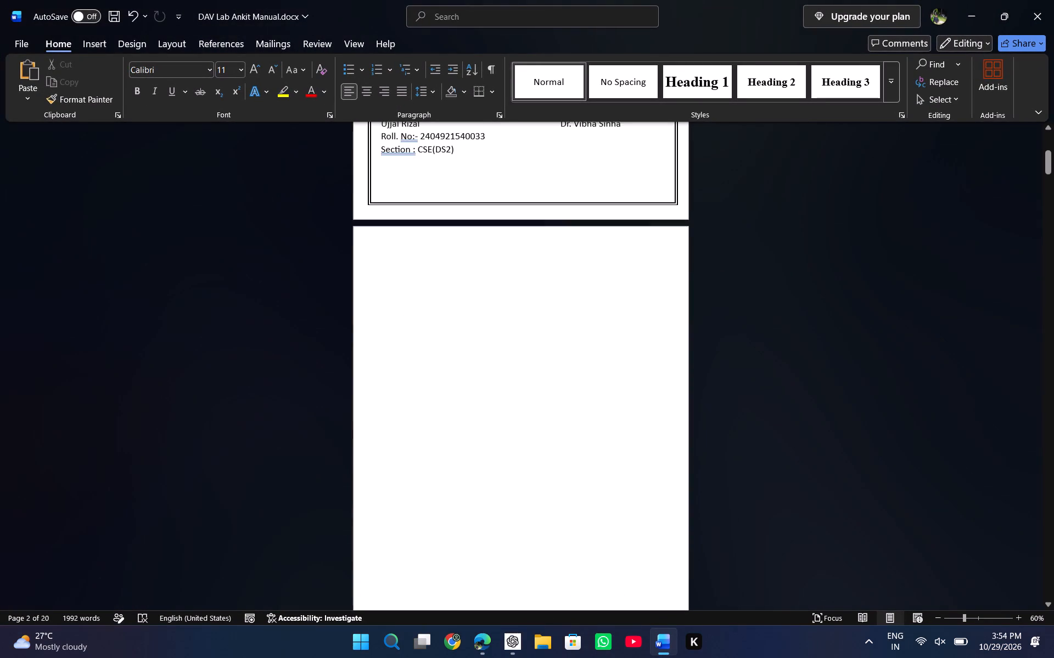
{"action": "scroll", "coordinate": [666, 345], "scroll_direction": "up", "scroll_amount": 1}
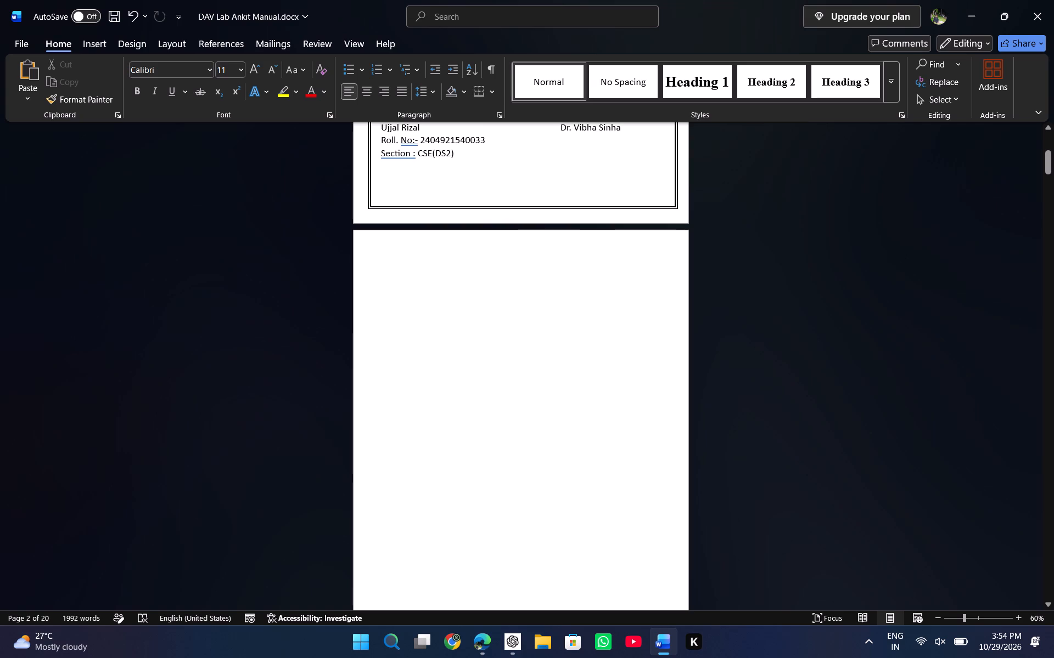
{"action": "key", "text": "ctrl+g"}
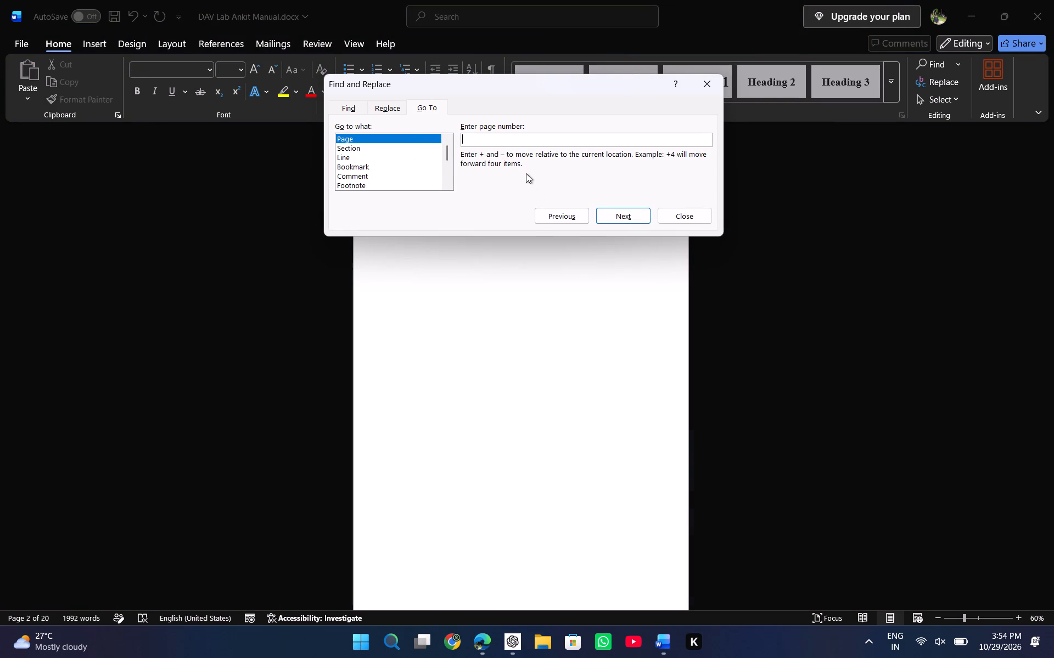
{"action": "key", "text": "2"}
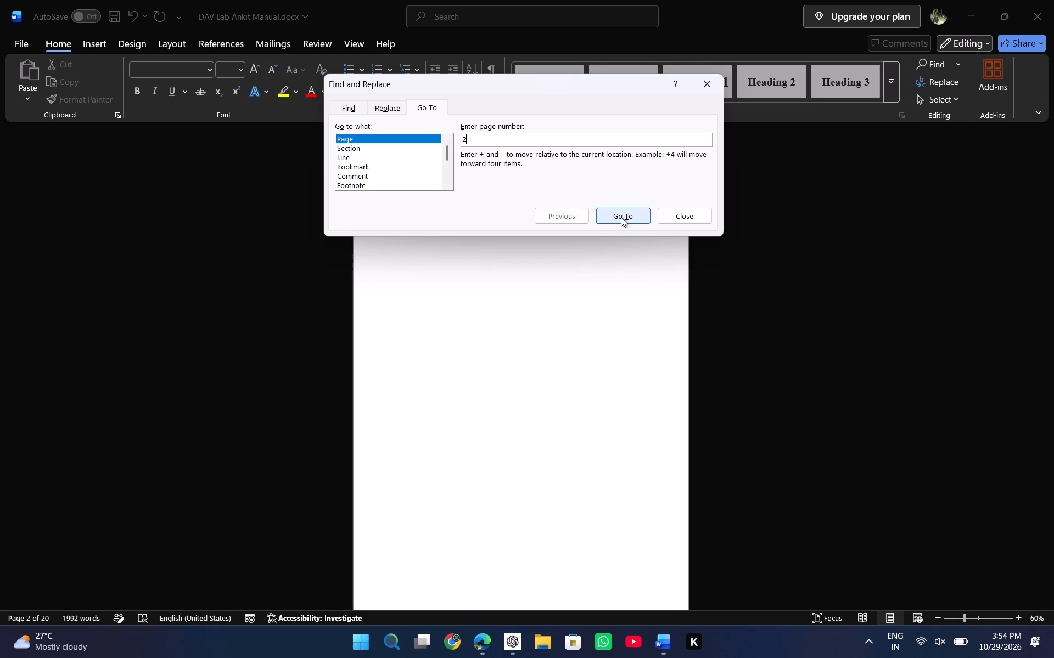
{"action": "left_click", "coordinate": [621, 217]}
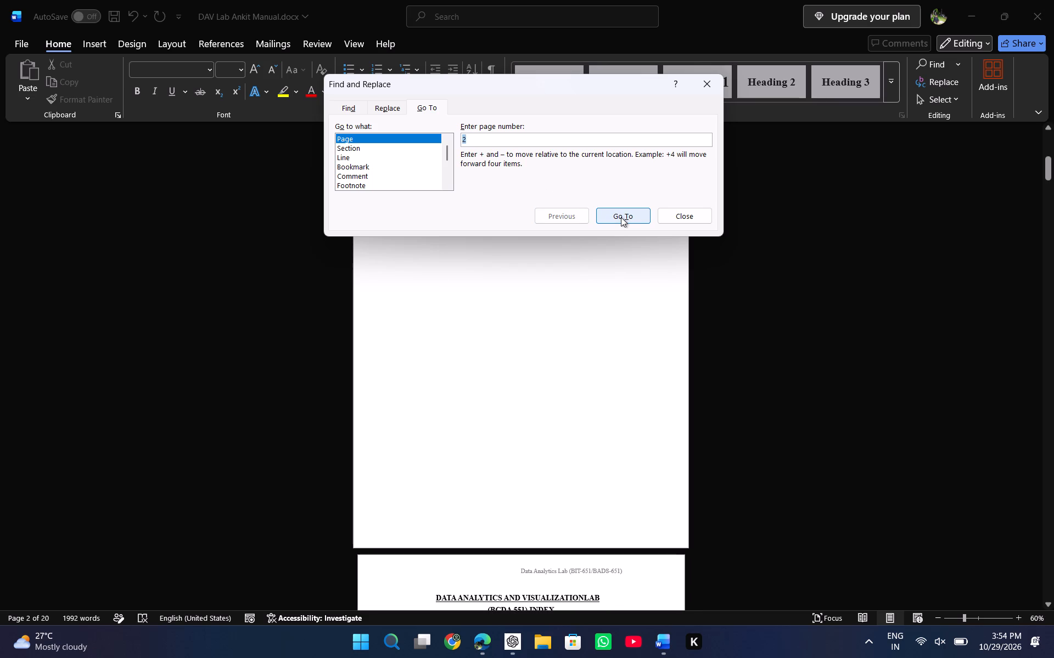
{"action": "left_click", "coordinate": [621, 217]}
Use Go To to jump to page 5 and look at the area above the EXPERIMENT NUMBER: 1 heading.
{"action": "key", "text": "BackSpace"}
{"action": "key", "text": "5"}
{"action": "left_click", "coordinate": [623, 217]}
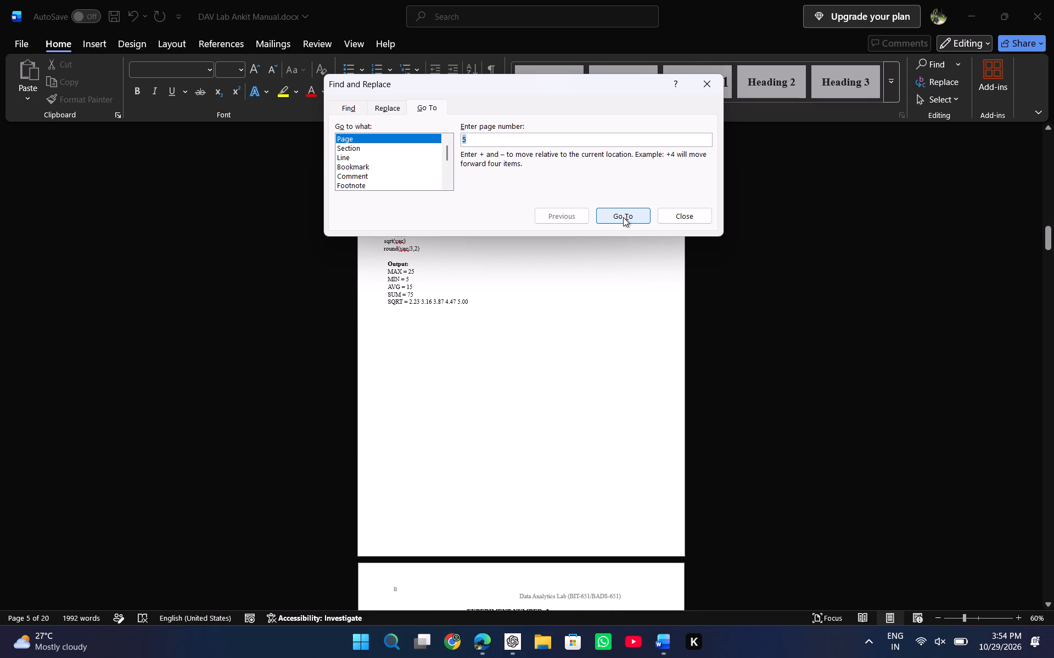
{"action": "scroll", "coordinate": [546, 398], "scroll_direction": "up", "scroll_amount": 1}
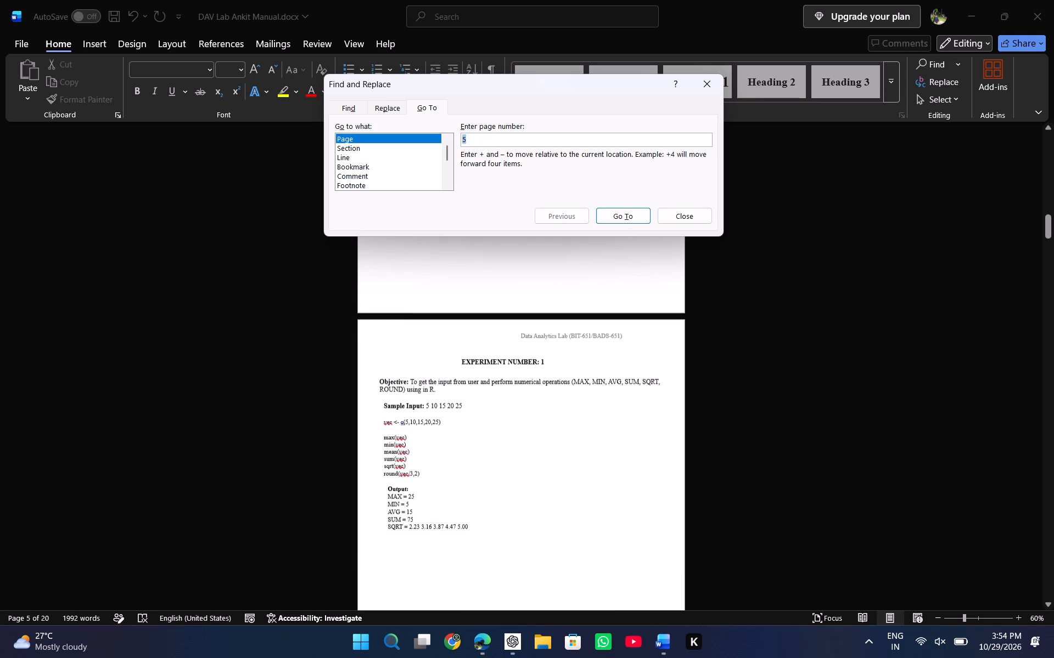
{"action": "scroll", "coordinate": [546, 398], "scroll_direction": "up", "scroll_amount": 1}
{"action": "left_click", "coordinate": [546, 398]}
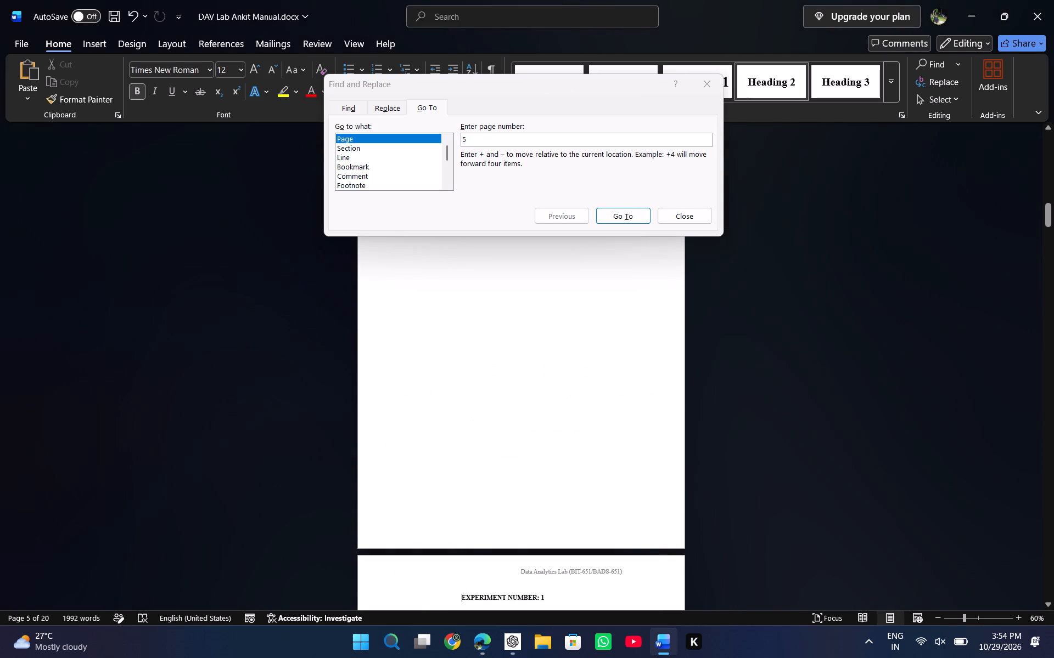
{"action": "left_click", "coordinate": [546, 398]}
Use Go To to return to page 2, check the blank page after the cover, and close the dialog.
{"action": "left_click", "coordinate": [544, 138]}
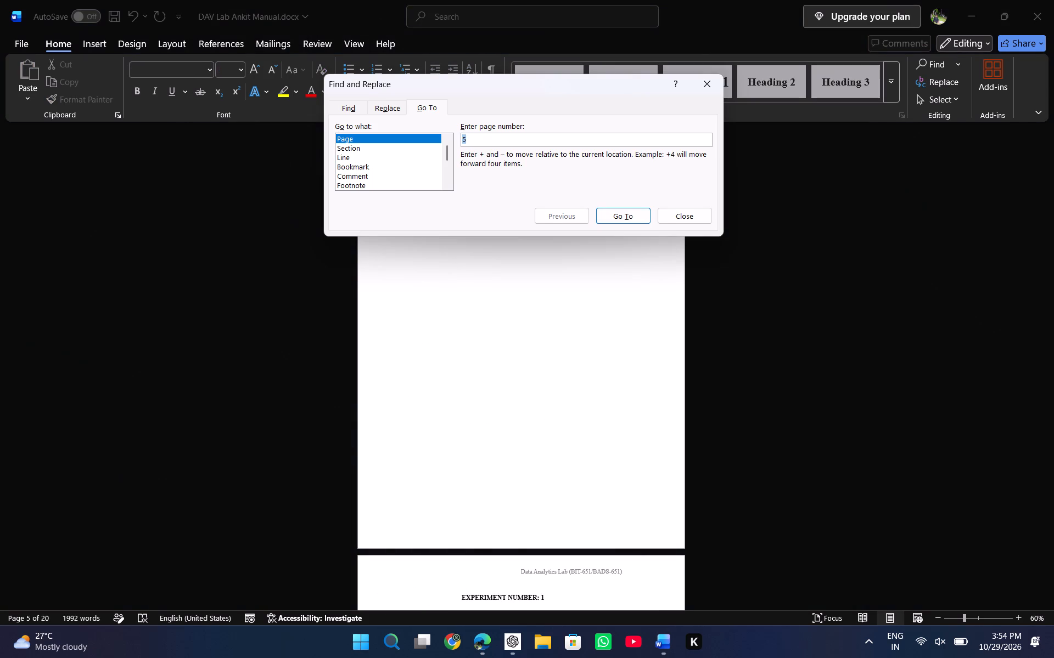
{"action": "key", "text": "BackSpace"}
{"action": "key", "text": "2"}
{"action": "key", "text": "Return"}
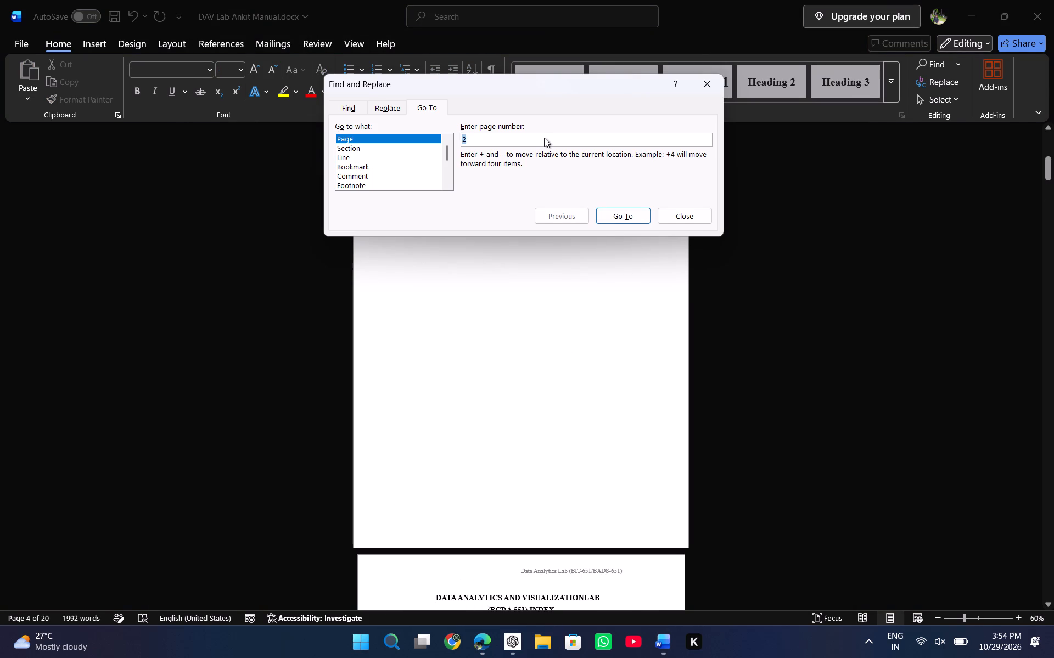
{"action": "scroll", "coordinate": [578, 279], "scroll_direction": "up", "scroll_amount": 3}
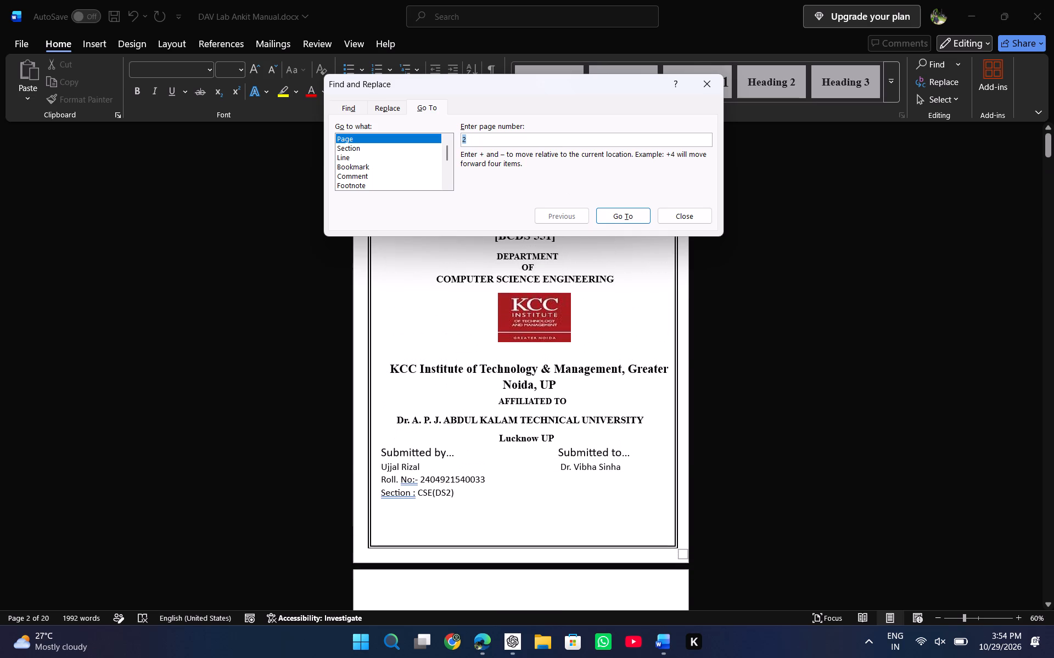
{"action": "scroll", "coordinate": [578, 279], "scroll_direction": "up", "scroll_amount": 3}
{"action": "scroll", "coordinate": [578, 279], "scroll_direction": "down", "scroll_amount": 1}
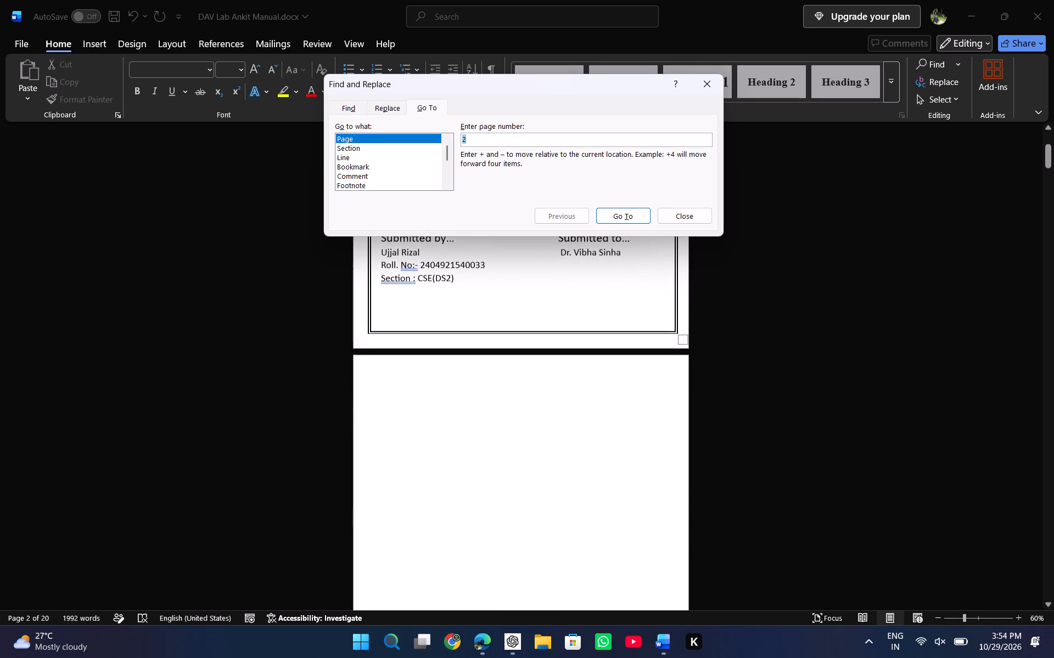
{"action": "scroll", "coordinate": [578, 279], "scroll_direction": "down", "scroll_amount": 1}
{"action": "left_click", "coordinate": [672, 212]}
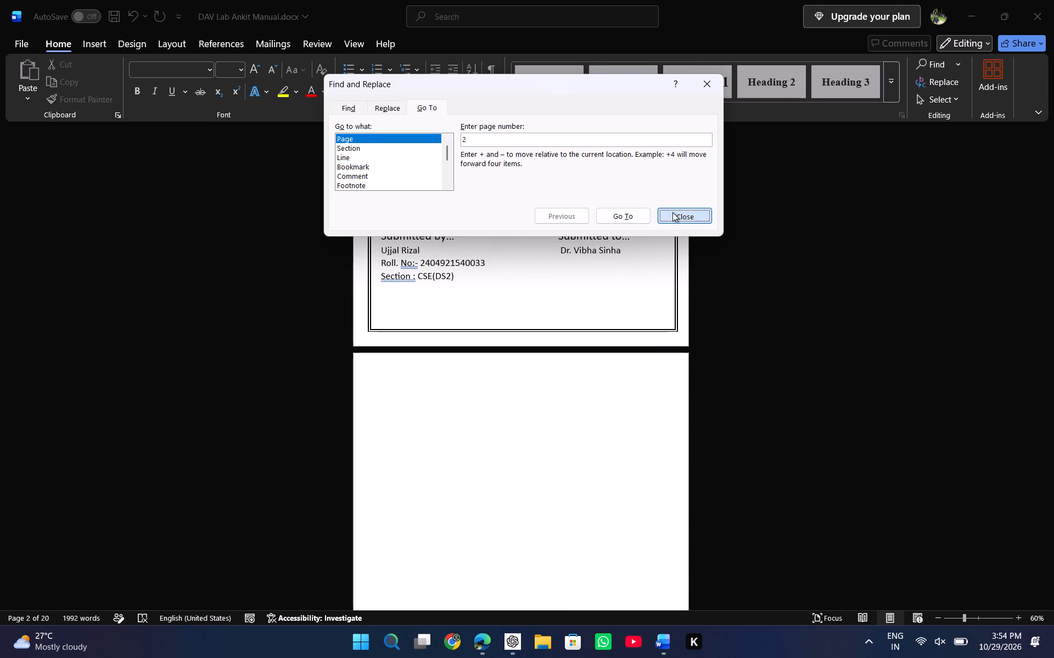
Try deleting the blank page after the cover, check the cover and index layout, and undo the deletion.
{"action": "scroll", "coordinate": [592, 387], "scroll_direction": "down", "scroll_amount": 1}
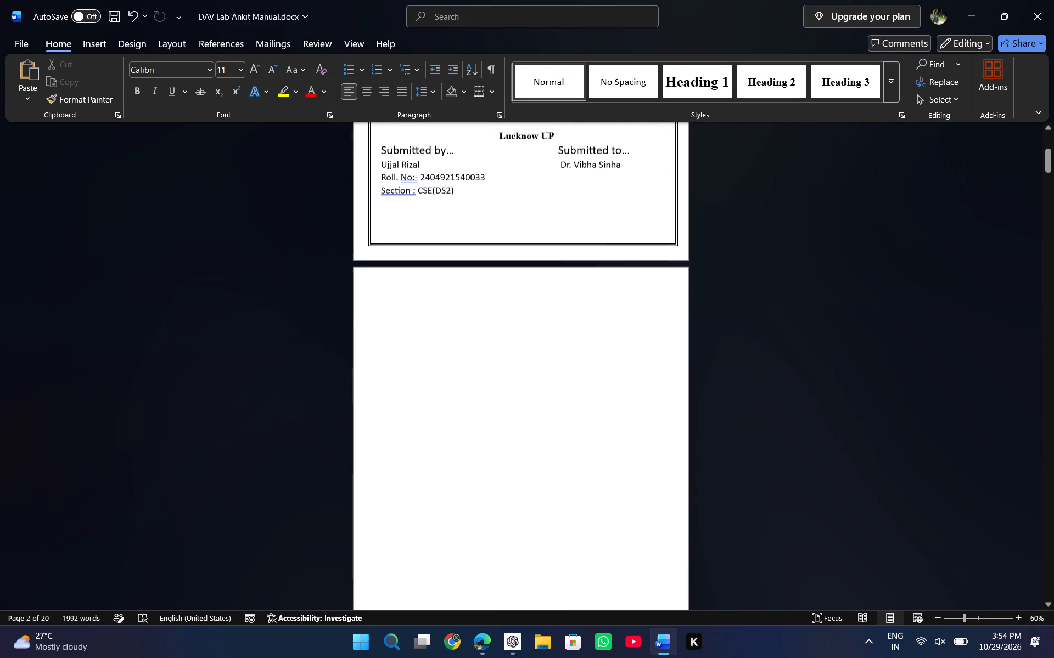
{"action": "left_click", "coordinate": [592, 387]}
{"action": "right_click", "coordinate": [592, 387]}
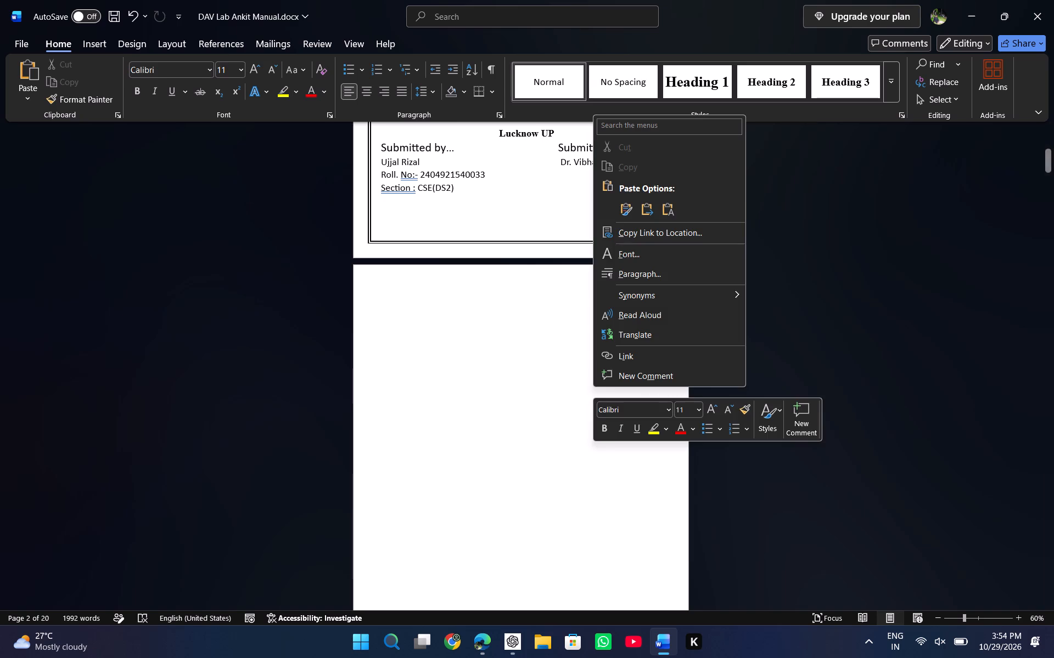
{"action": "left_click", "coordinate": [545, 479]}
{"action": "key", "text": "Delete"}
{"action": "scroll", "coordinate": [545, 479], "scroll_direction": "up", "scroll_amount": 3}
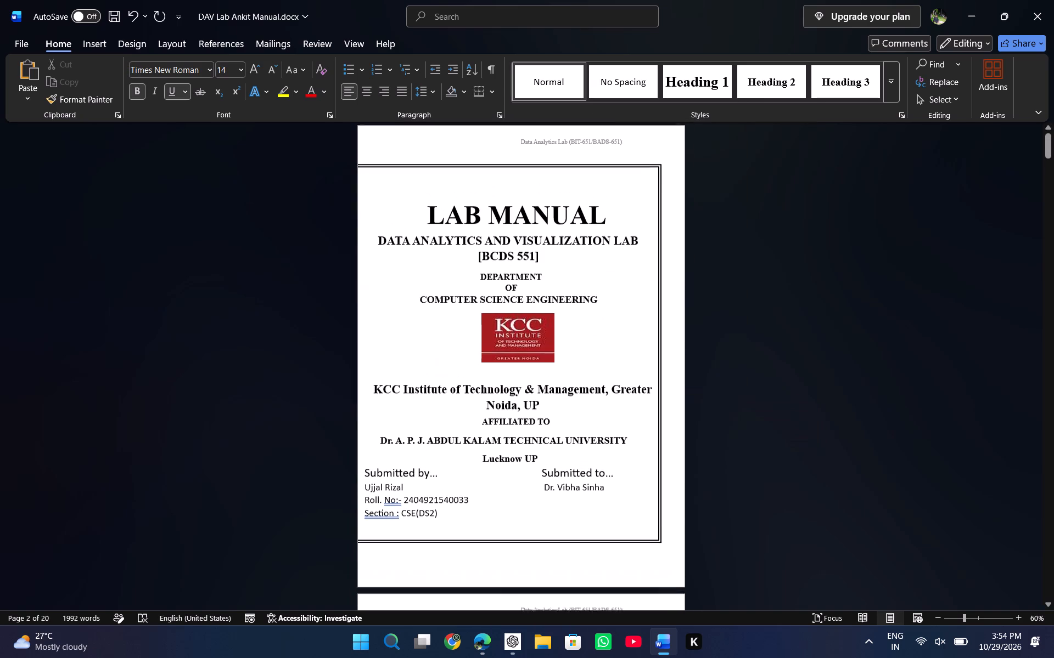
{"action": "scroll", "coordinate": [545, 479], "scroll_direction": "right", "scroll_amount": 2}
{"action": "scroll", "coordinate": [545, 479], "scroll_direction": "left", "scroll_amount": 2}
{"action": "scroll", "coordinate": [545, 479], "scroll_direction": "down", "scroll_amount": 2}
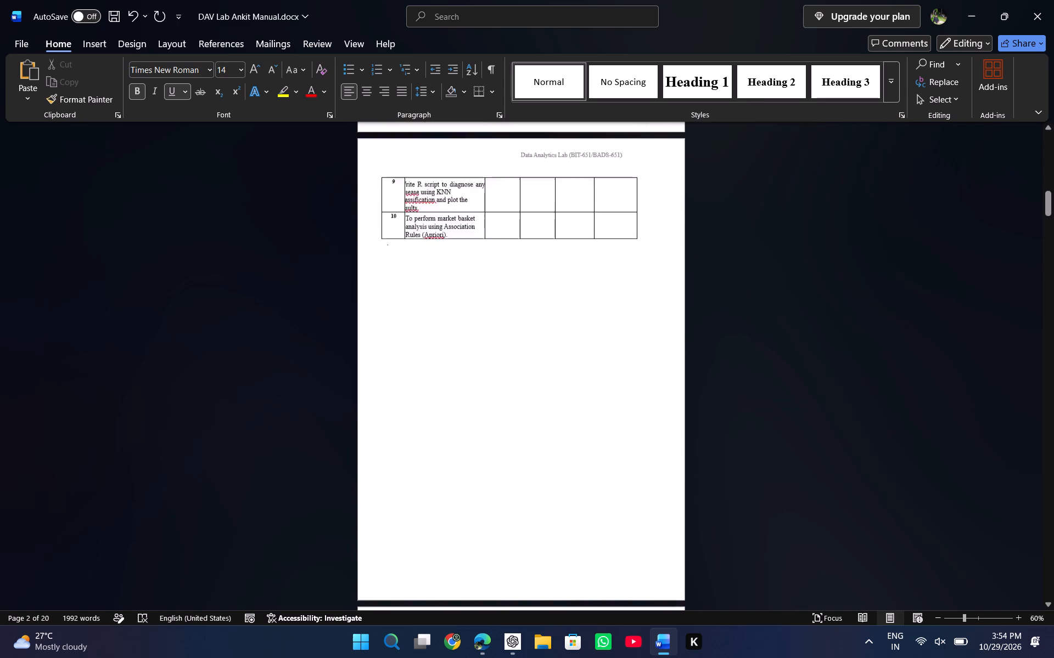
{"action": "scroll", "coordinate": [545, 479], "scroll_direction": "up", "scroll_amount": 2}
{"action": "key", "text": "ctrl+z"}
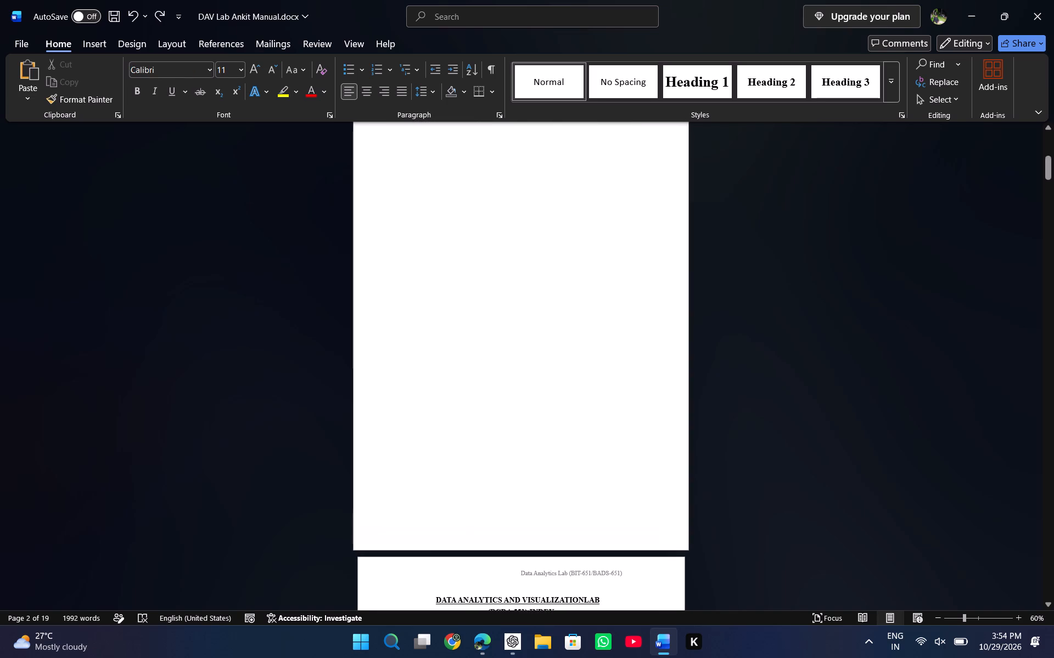
Switch to the browser, open the AI answer for "how to delete a blank page in word", and begin a follow-up question with "cont".
{"action": "scroll", "coordinate": [545, 479], "scroll_direction": "down", "scroll_amount": 3}
{"action": "left_click", "coordinate": [479, 271]}
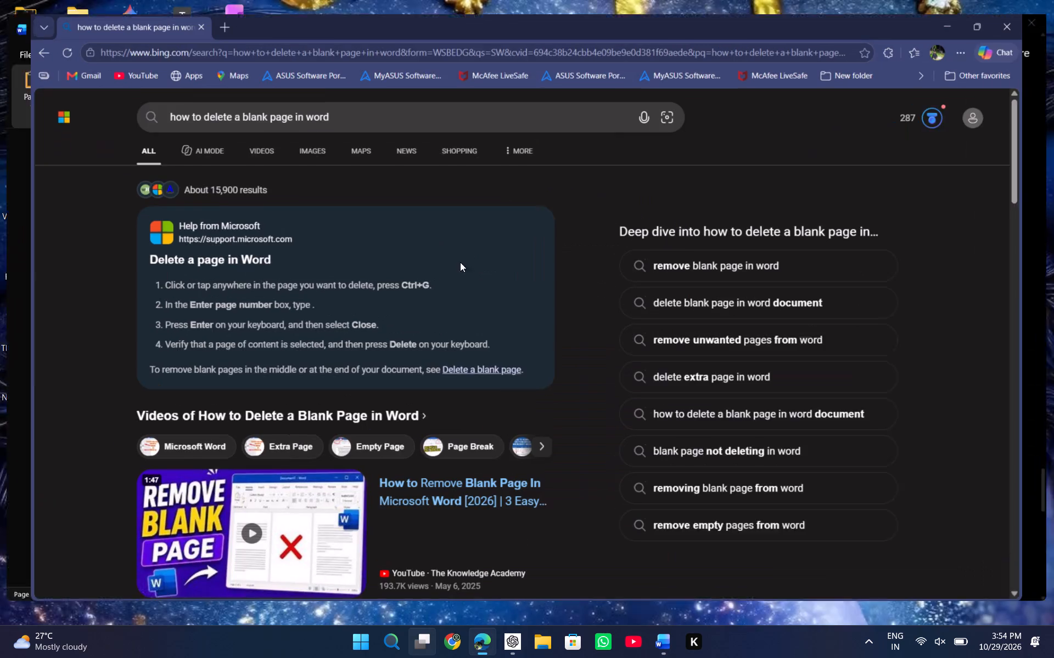
{"action": "left_click", "coordinate": [290, 305]}
{"action": "left_click", "coordinate": [331, 195]}
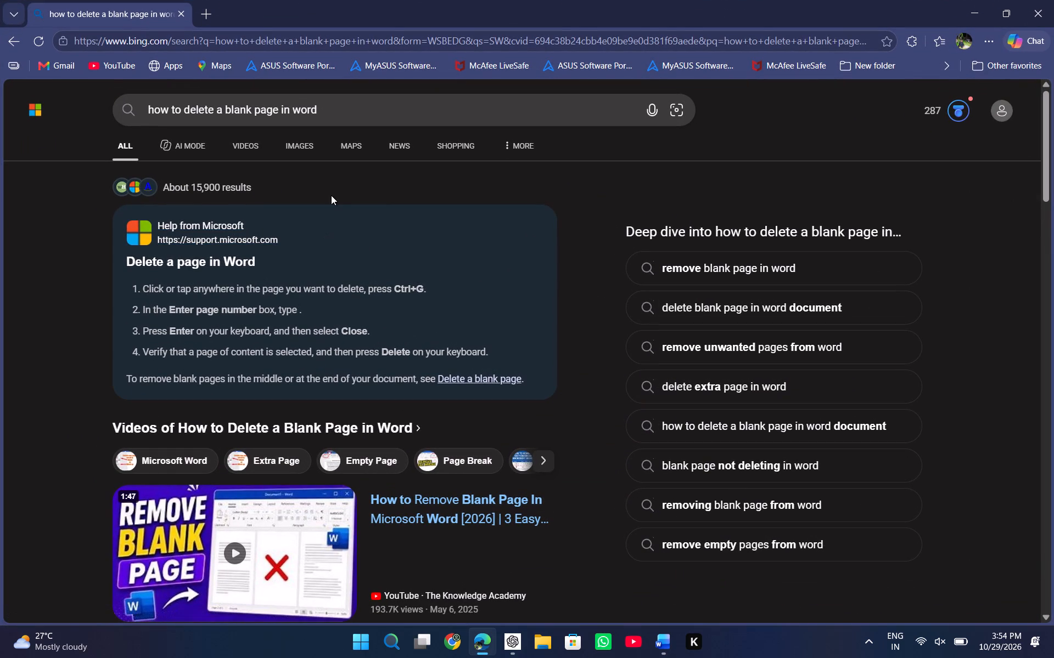
{"action": "left_click", "coordinate": [183, 141]}
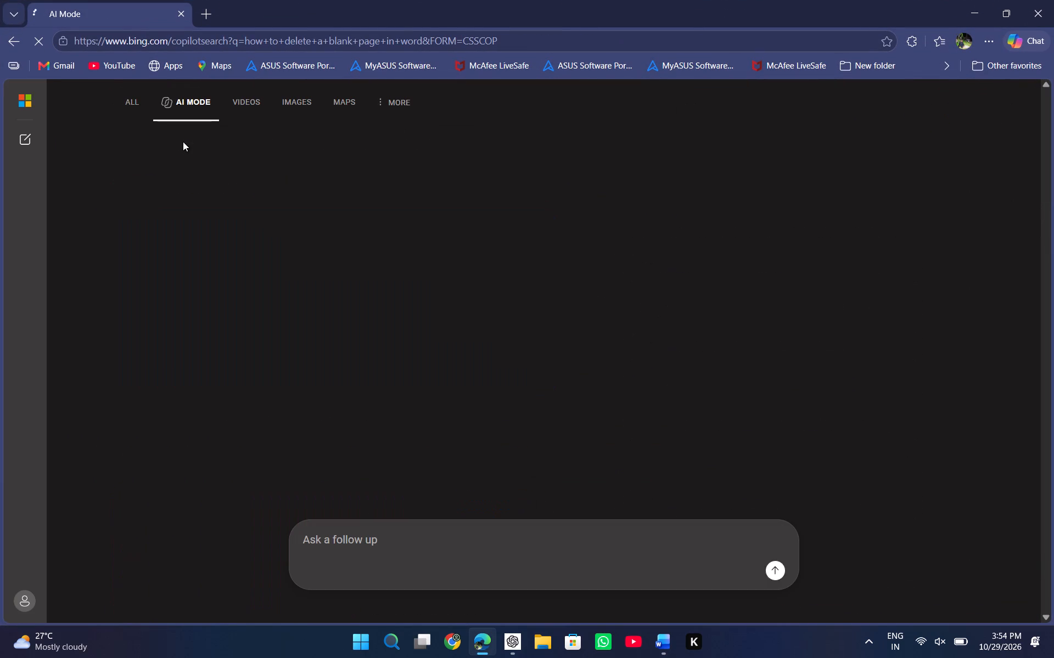
{"action": "left_click", "coordinate": [539, 560]}
{"action": "type", "text": "cont"}
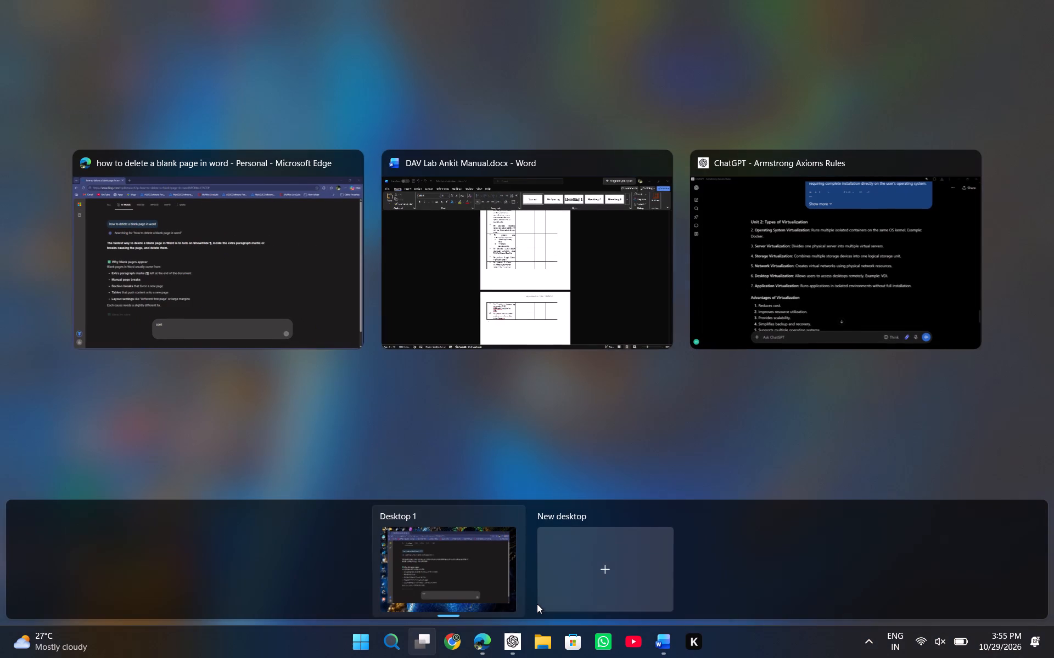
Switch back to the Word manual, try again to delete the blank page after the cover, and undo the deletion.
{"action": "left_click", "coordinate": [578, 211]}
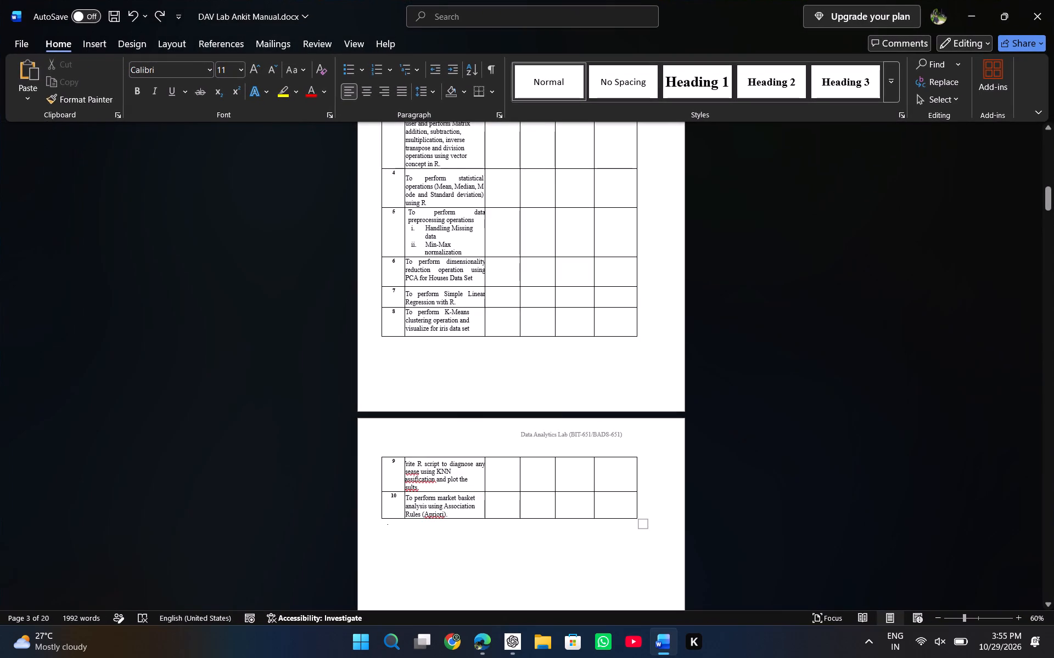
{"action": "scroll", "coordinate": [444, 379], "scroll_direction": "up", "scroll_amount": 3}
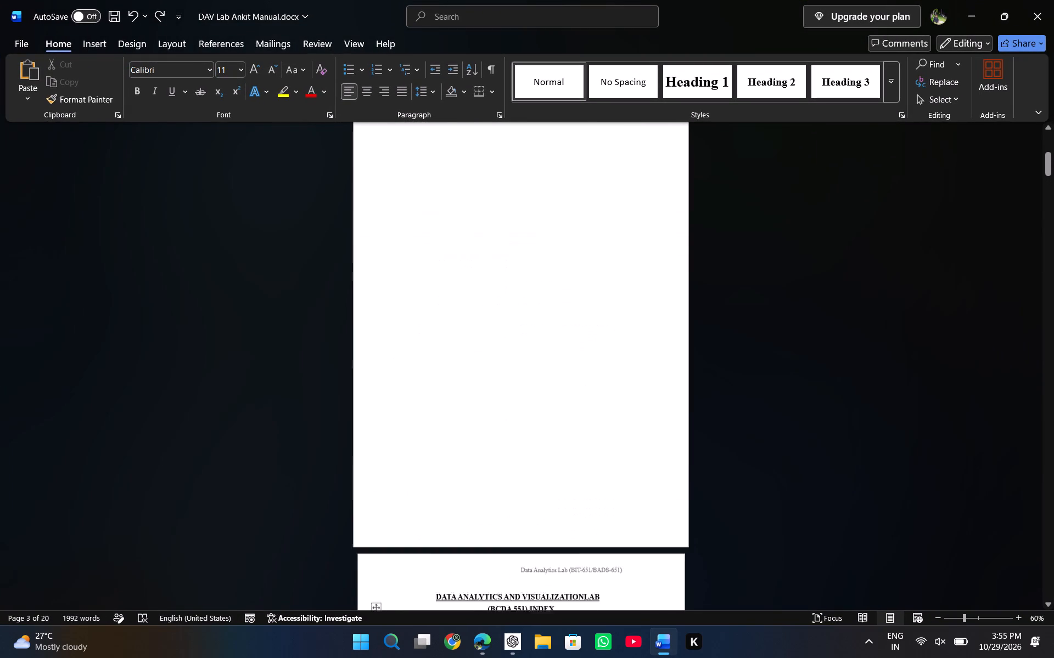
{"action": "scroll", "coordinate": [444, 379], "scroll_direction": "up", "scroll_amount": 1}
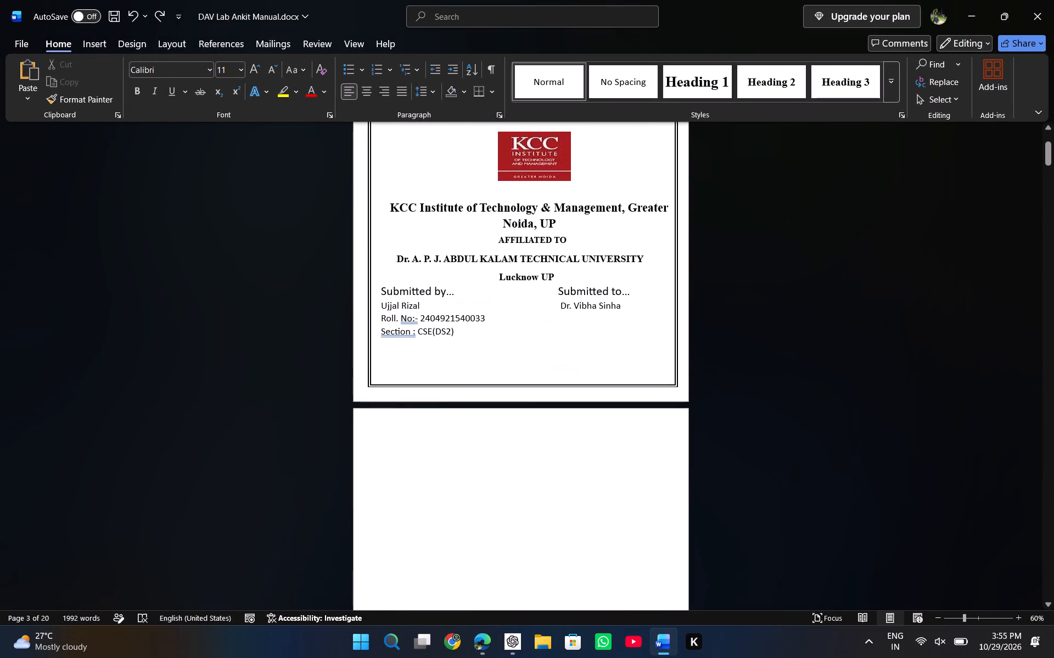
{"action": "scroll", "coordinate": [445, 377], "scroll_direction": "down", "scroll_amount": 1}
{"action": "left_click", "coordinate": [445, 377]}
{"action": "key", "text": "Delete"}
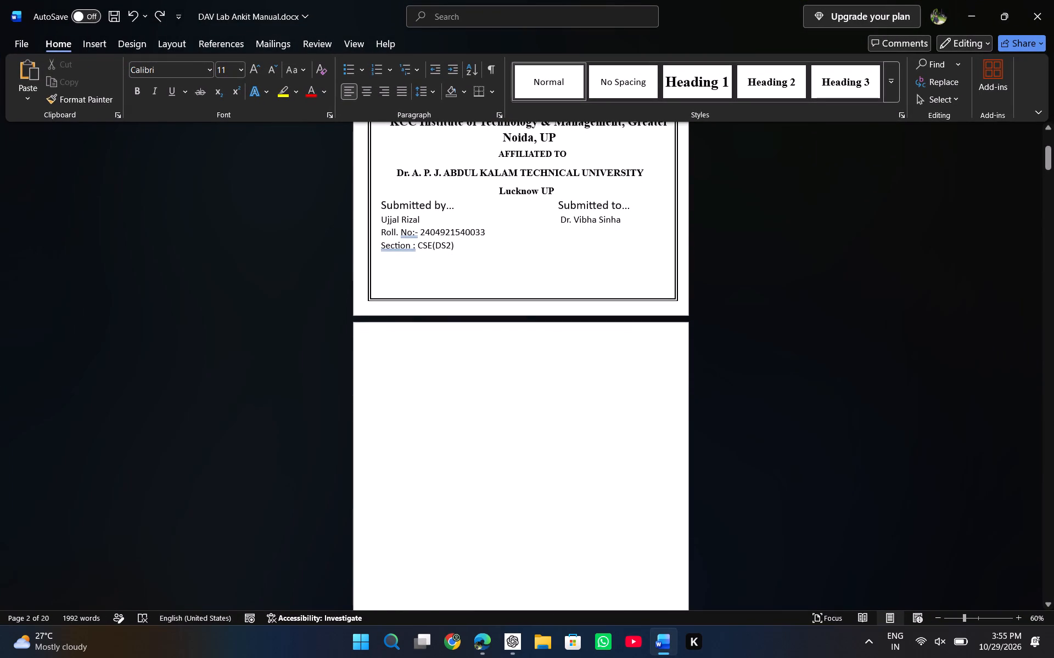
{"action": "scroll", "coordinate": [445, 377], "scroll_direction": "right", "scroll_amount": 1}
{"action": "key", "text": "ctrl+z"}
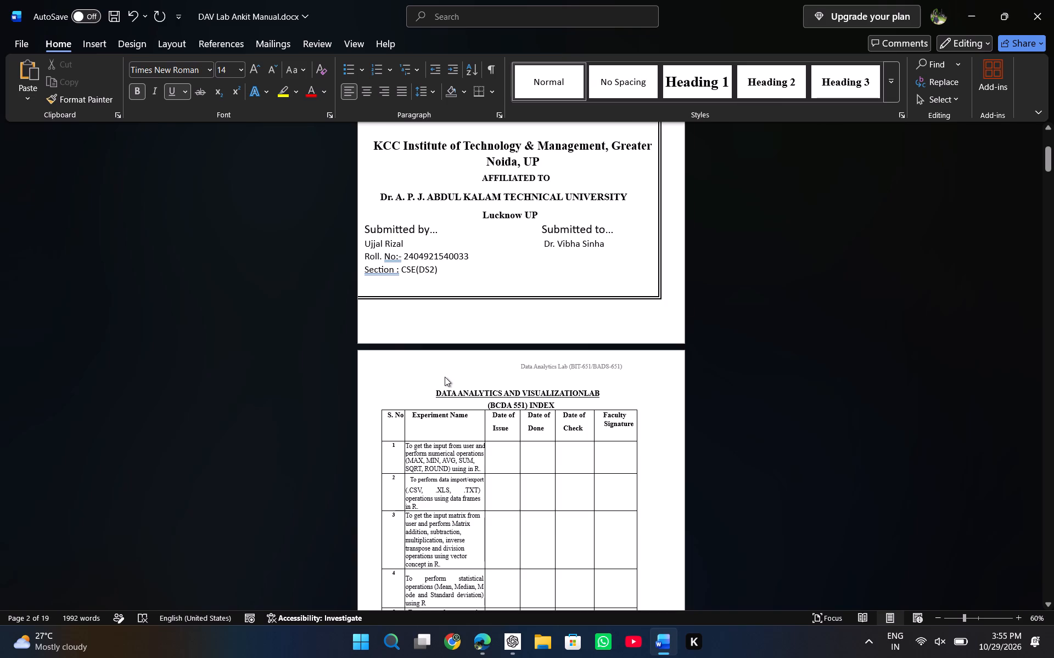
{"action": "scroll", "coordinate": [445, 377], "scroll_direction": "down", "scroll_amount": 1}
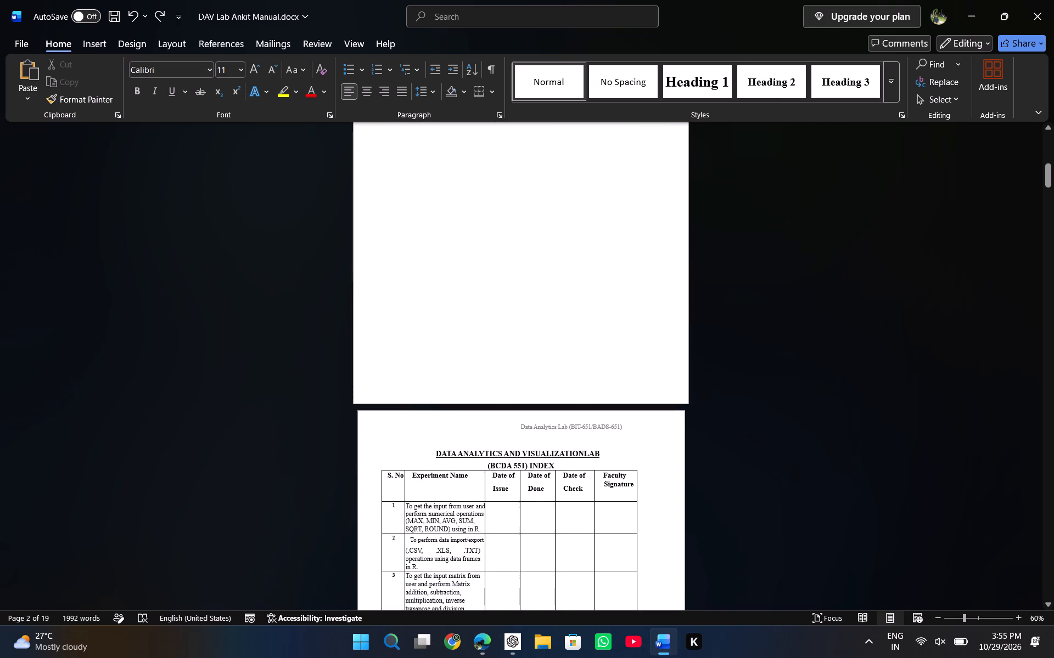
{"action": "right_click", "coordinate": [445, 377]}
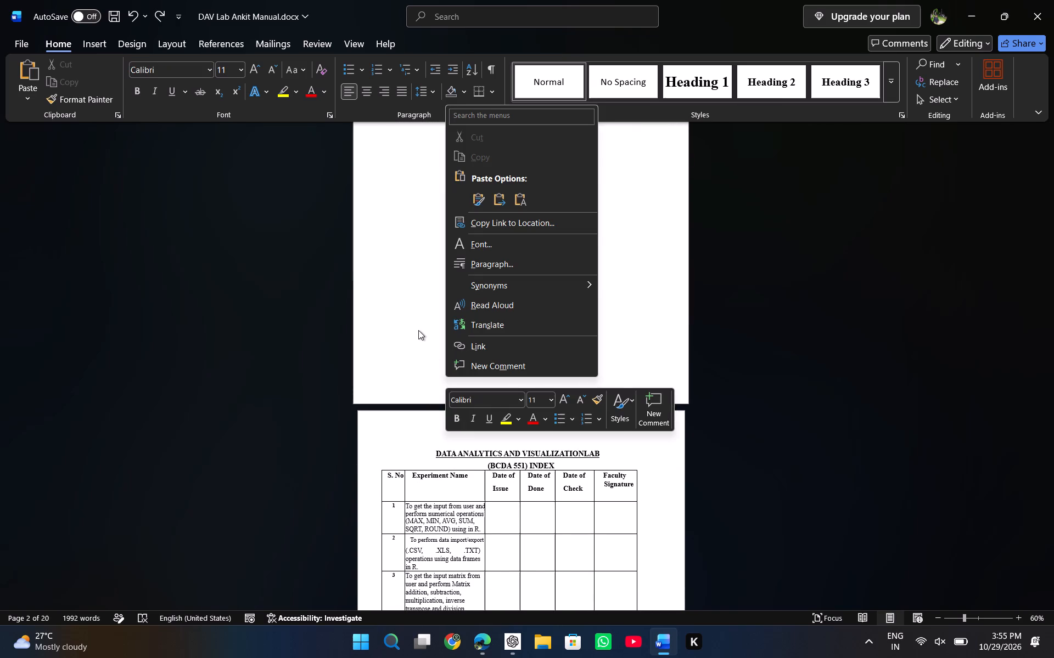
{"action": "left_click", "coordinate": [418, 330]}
Shift the cover page's double-bordered table slightly toward the left edge of the page.
{"action": "scroll", "coordinate": [418, 330], "scroll_direction": "up", "scroll_amount": 3}
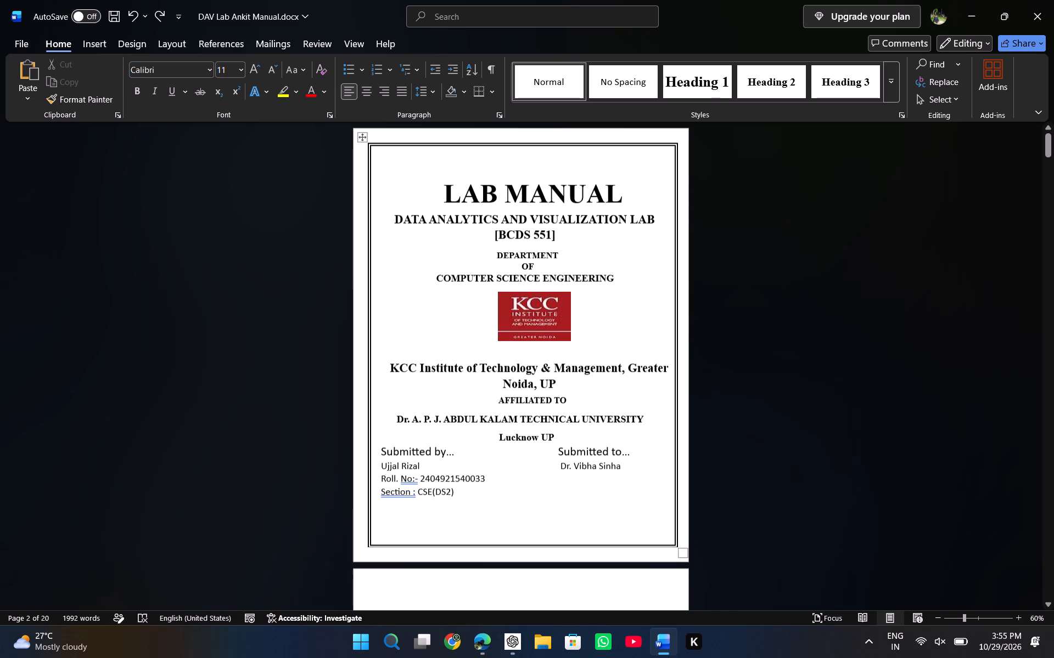
{"action": "left_click", "coordinate": [364, 141]}
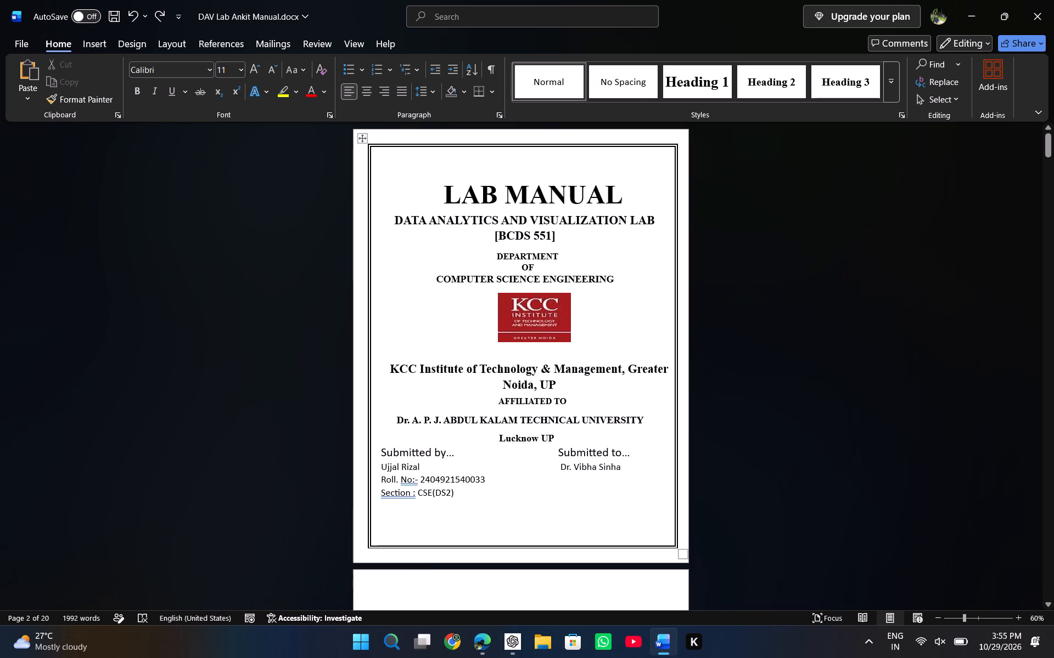
{"action": "left_click", "coordinate": [362, 138]}
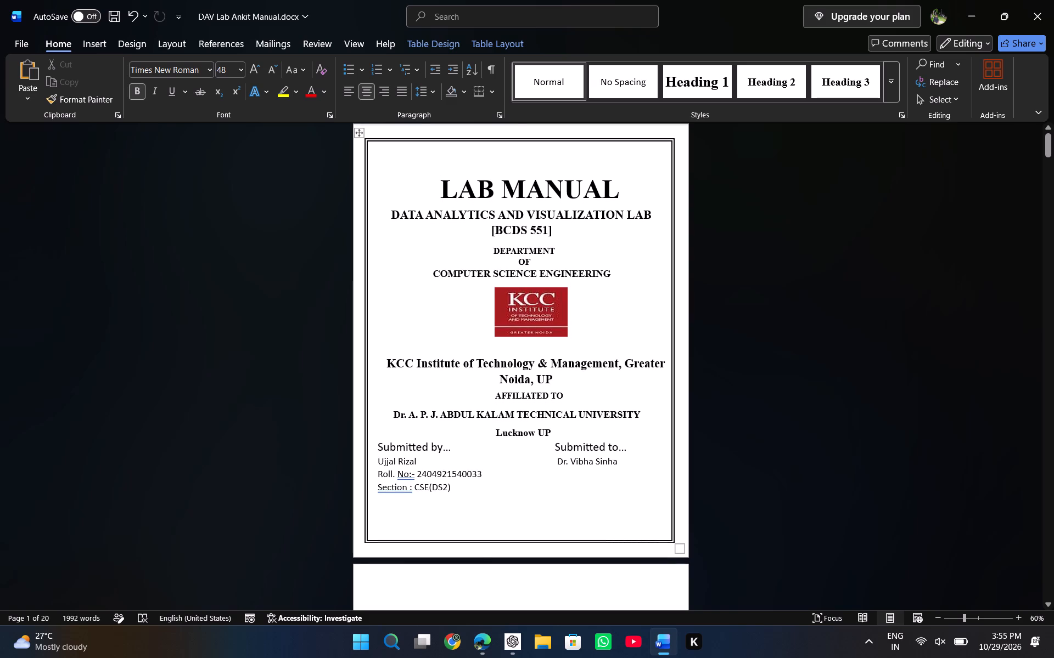
{"action": "left_click", "coordinate": [562, 480]}
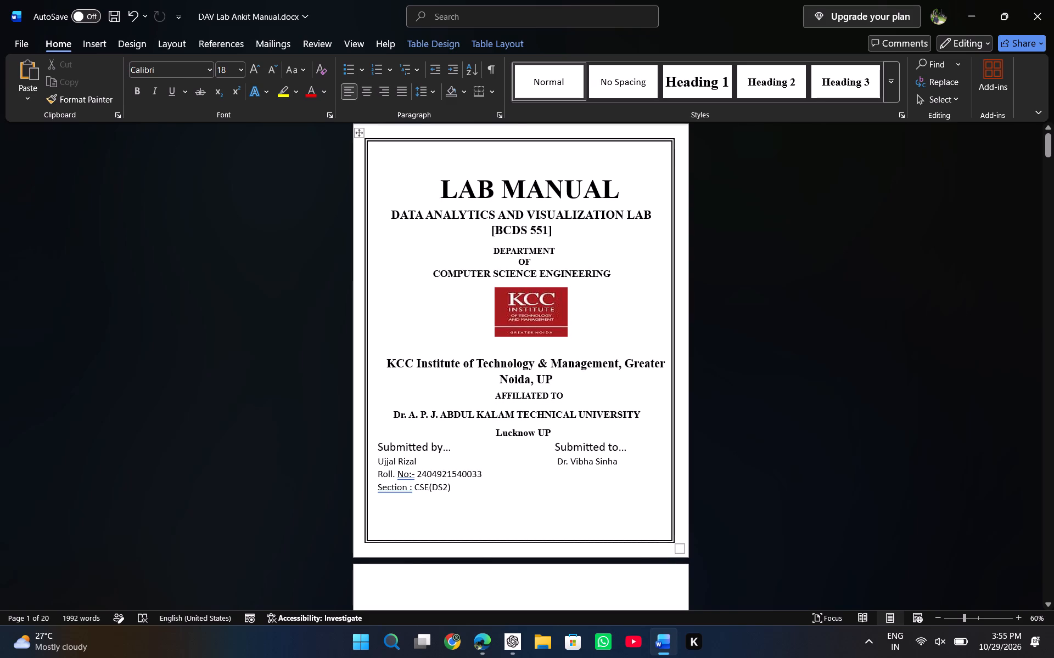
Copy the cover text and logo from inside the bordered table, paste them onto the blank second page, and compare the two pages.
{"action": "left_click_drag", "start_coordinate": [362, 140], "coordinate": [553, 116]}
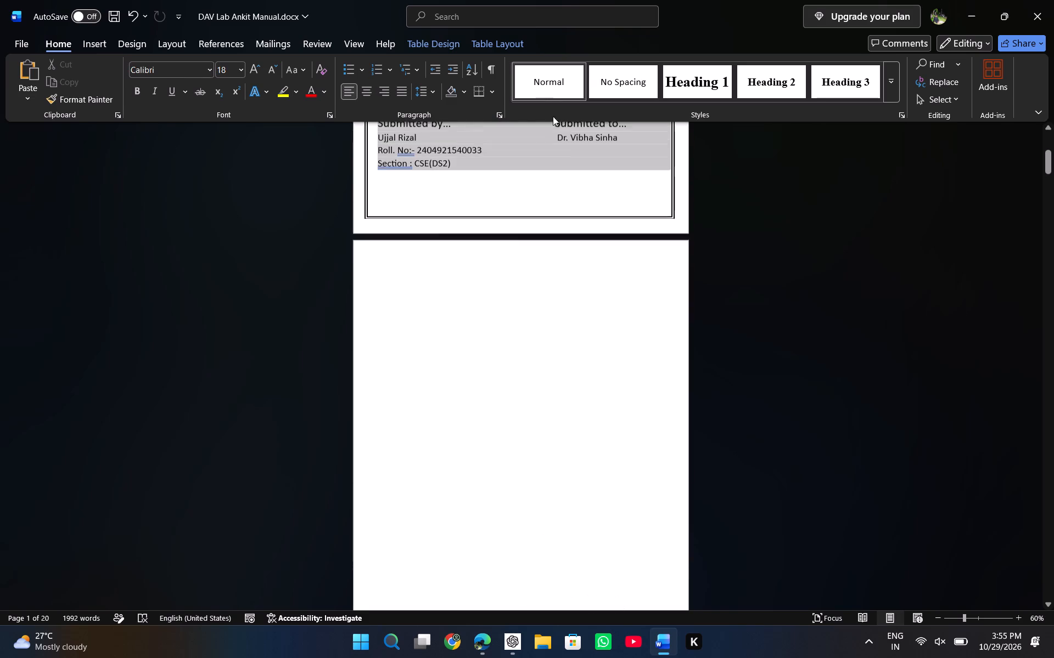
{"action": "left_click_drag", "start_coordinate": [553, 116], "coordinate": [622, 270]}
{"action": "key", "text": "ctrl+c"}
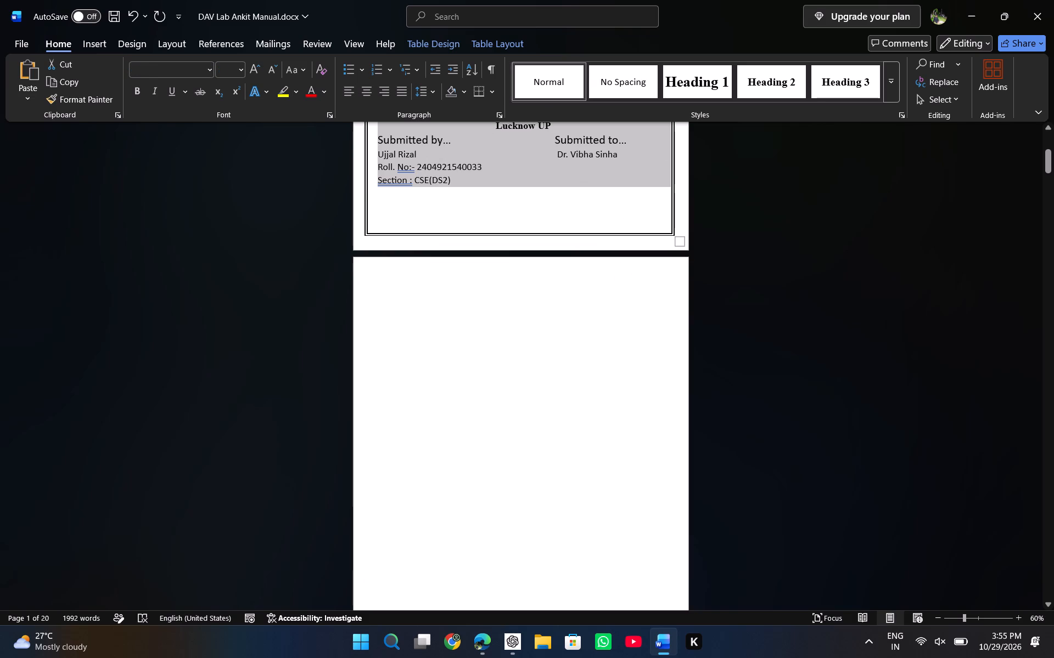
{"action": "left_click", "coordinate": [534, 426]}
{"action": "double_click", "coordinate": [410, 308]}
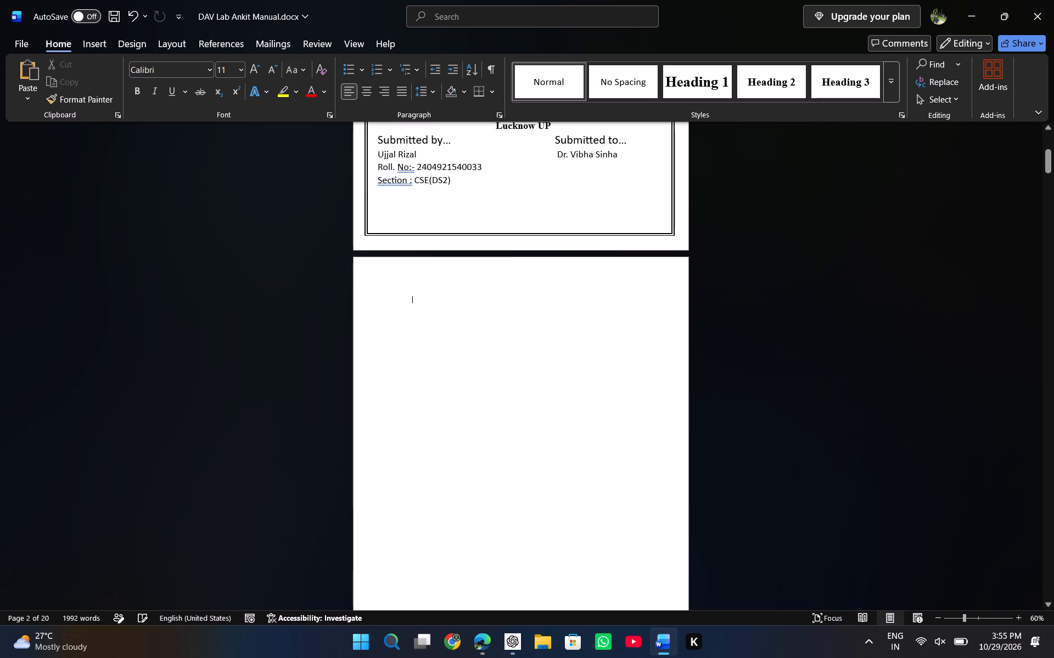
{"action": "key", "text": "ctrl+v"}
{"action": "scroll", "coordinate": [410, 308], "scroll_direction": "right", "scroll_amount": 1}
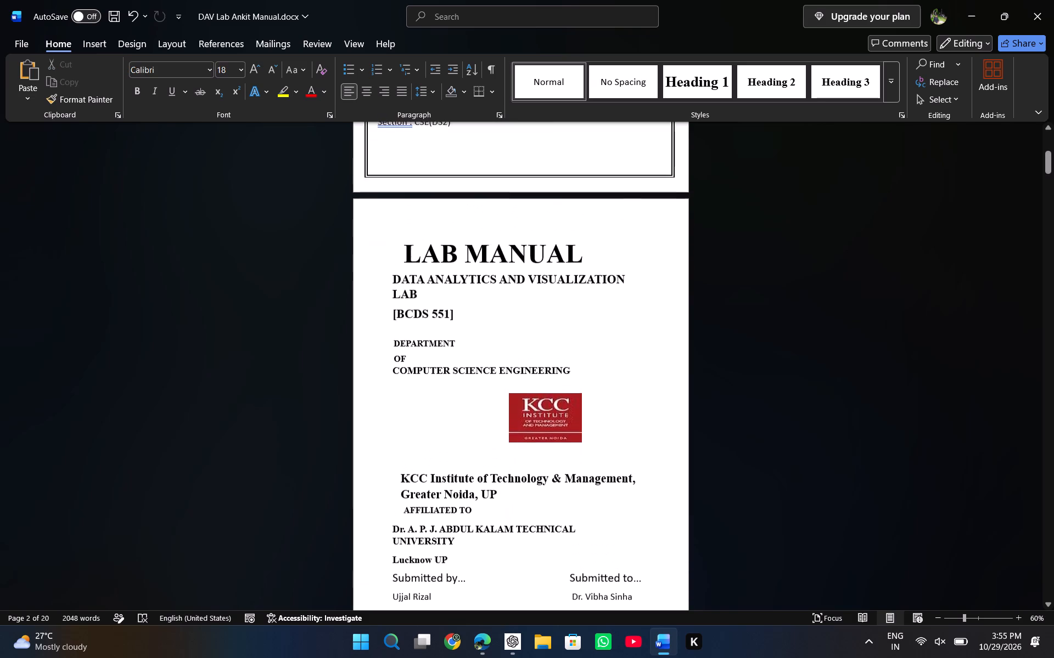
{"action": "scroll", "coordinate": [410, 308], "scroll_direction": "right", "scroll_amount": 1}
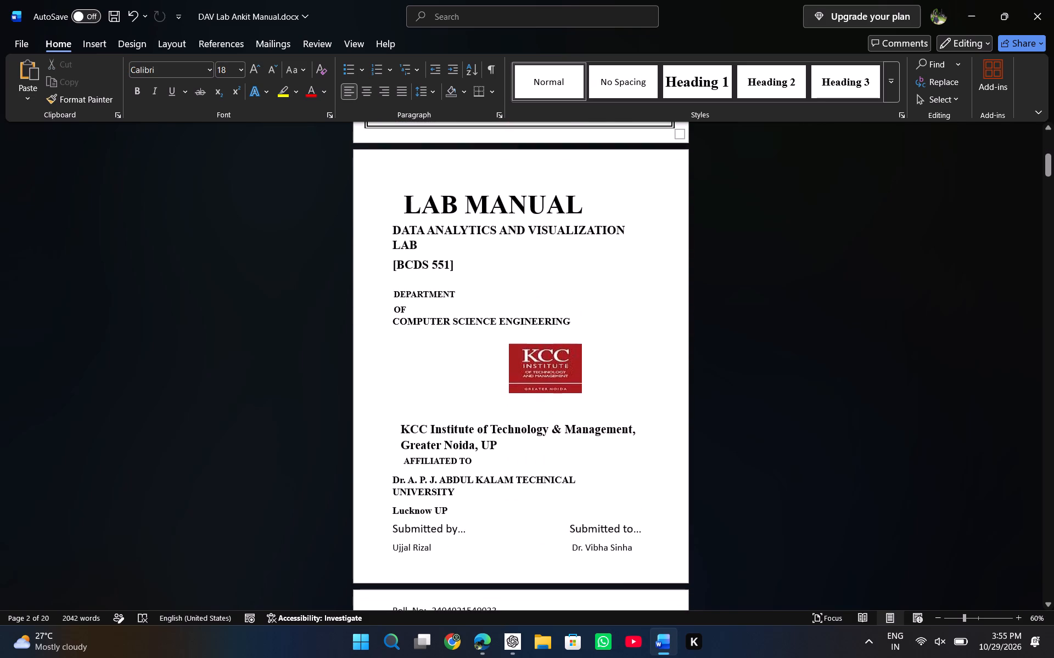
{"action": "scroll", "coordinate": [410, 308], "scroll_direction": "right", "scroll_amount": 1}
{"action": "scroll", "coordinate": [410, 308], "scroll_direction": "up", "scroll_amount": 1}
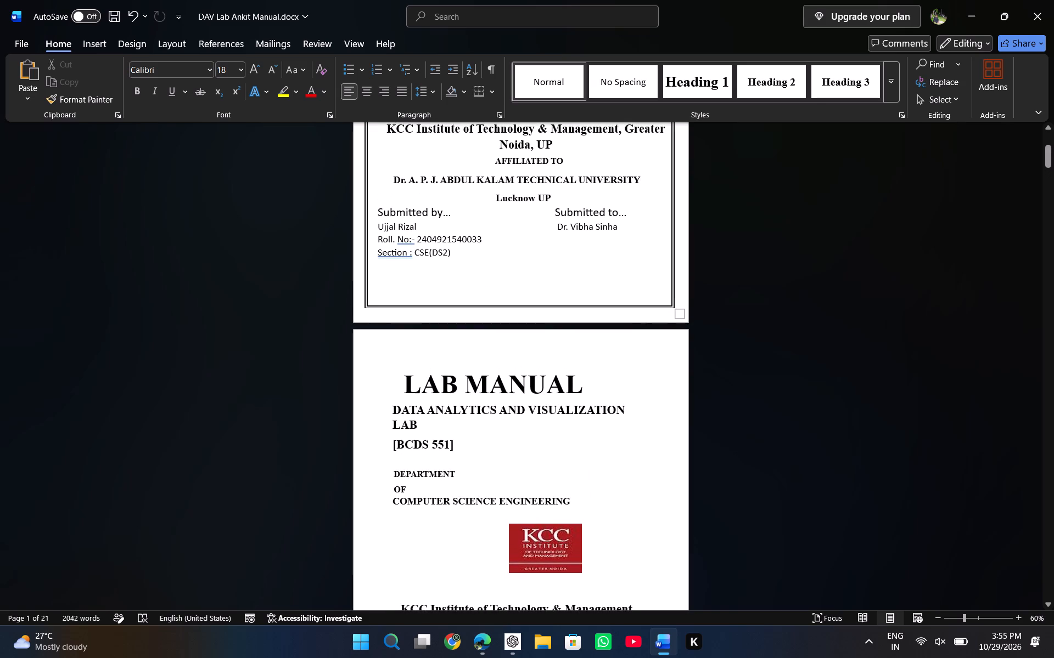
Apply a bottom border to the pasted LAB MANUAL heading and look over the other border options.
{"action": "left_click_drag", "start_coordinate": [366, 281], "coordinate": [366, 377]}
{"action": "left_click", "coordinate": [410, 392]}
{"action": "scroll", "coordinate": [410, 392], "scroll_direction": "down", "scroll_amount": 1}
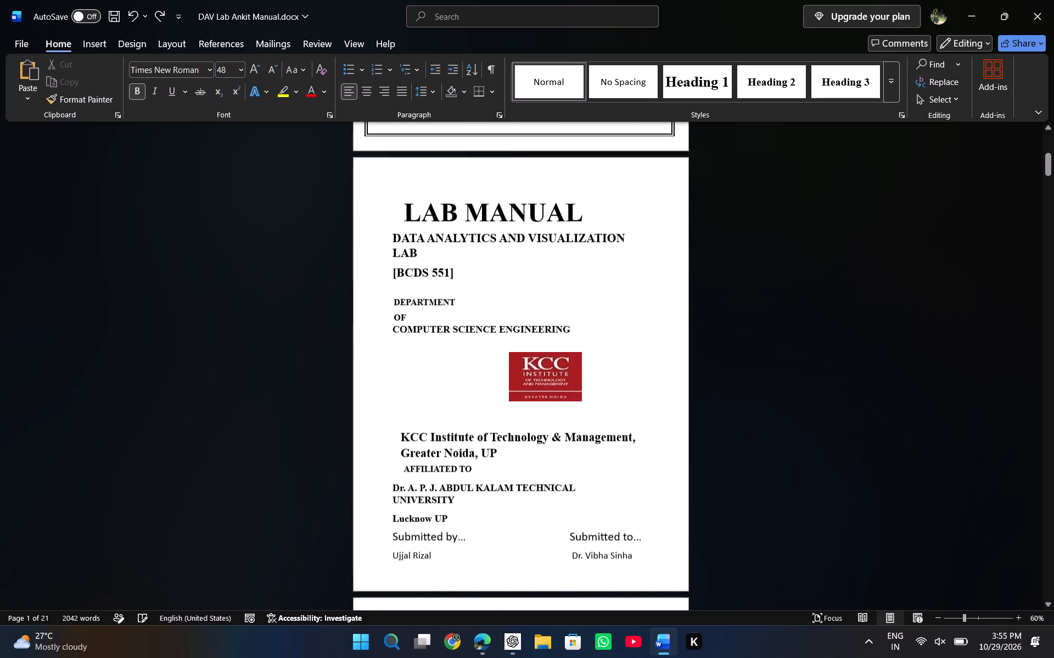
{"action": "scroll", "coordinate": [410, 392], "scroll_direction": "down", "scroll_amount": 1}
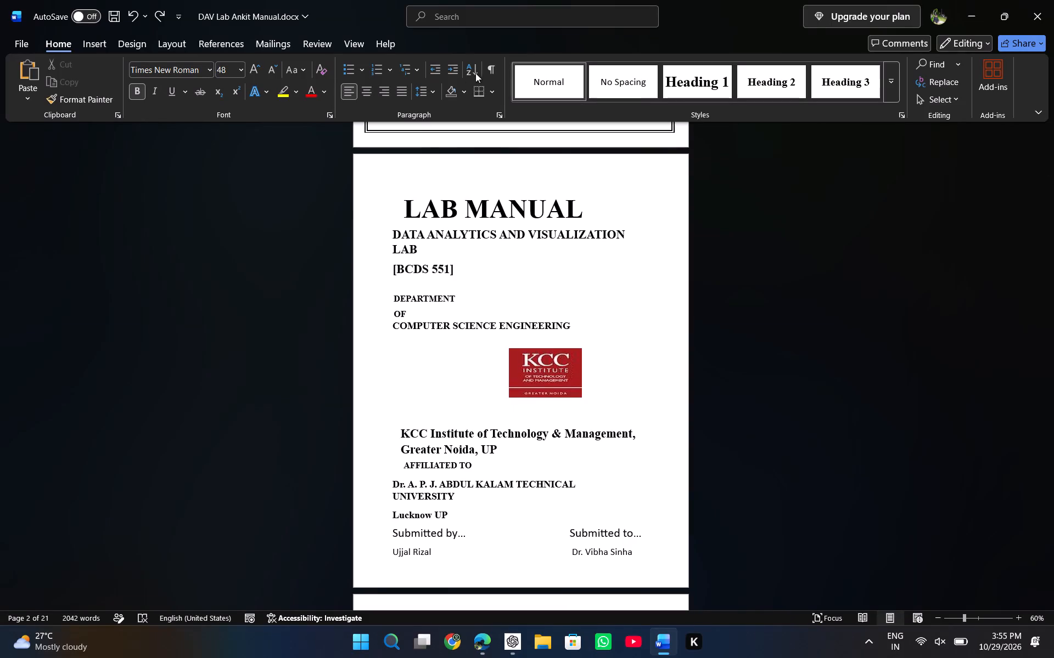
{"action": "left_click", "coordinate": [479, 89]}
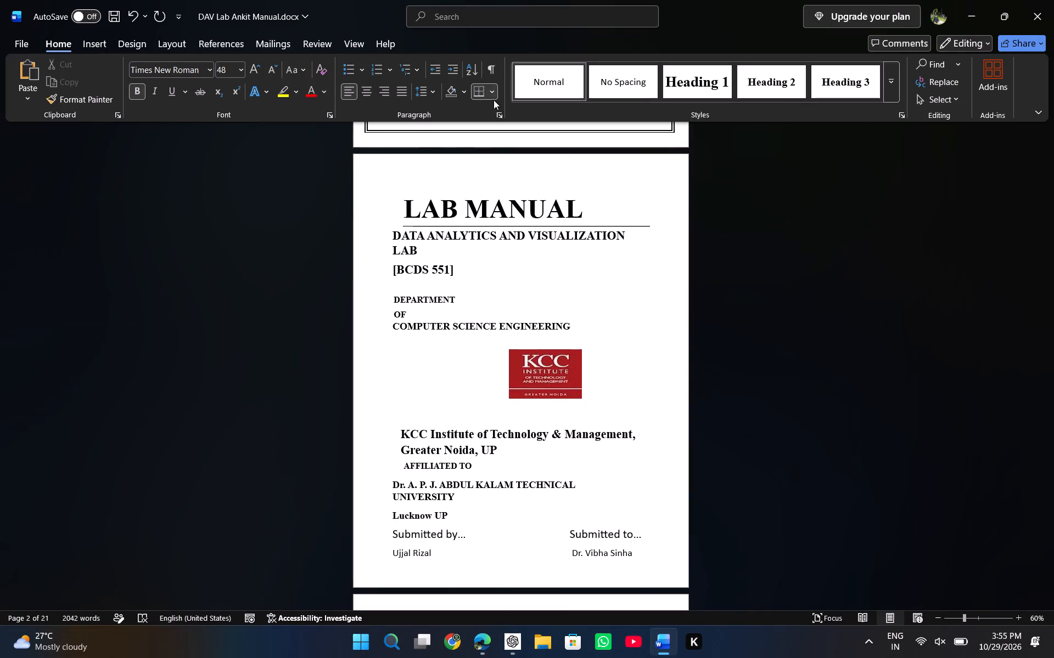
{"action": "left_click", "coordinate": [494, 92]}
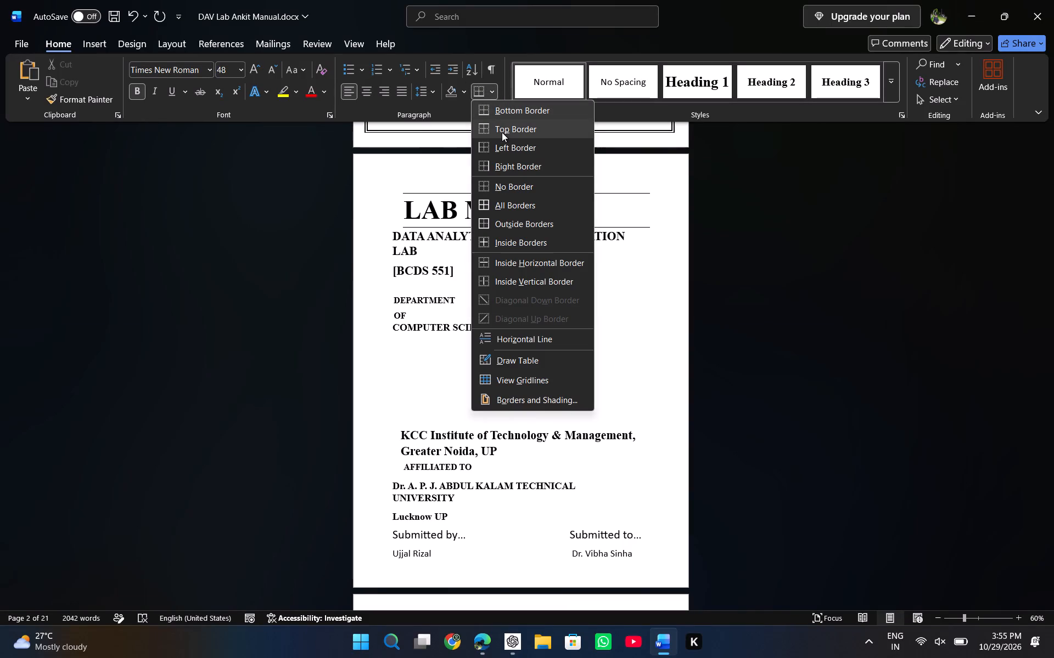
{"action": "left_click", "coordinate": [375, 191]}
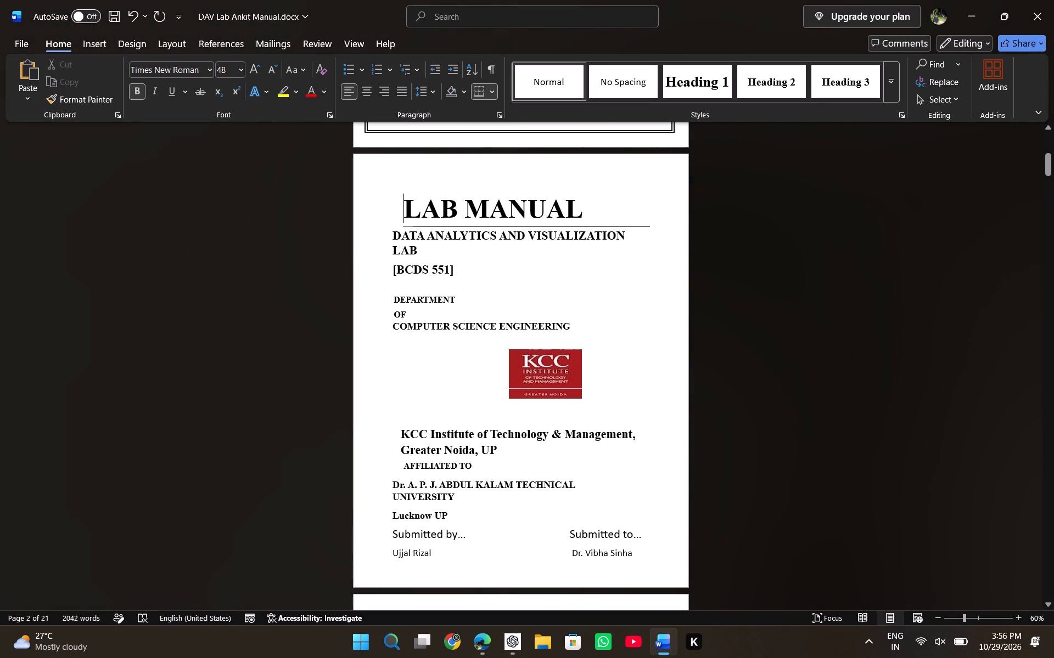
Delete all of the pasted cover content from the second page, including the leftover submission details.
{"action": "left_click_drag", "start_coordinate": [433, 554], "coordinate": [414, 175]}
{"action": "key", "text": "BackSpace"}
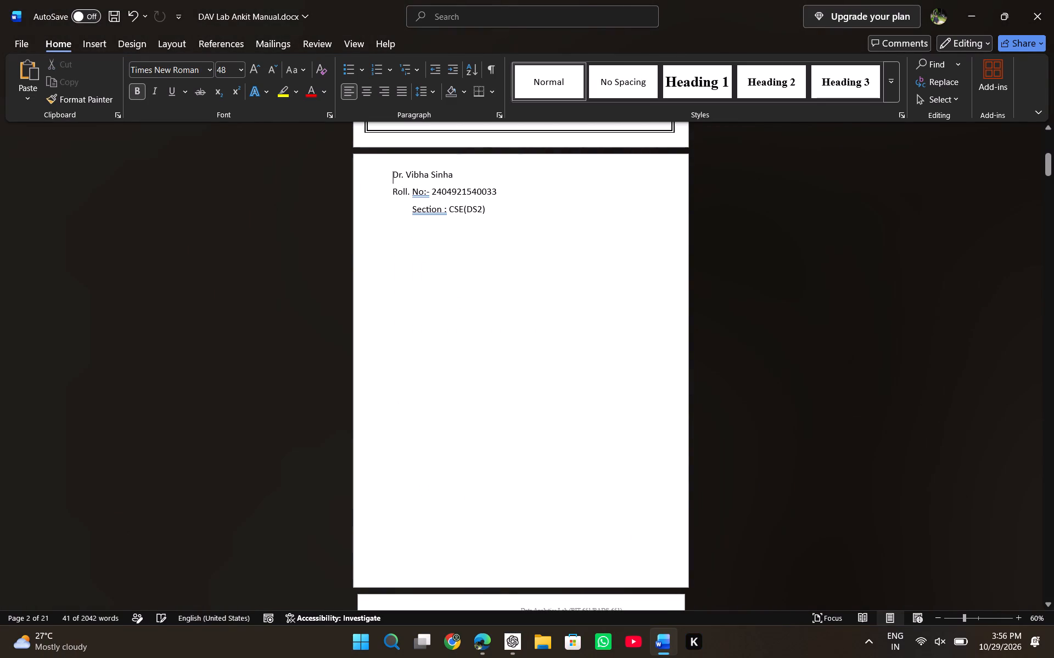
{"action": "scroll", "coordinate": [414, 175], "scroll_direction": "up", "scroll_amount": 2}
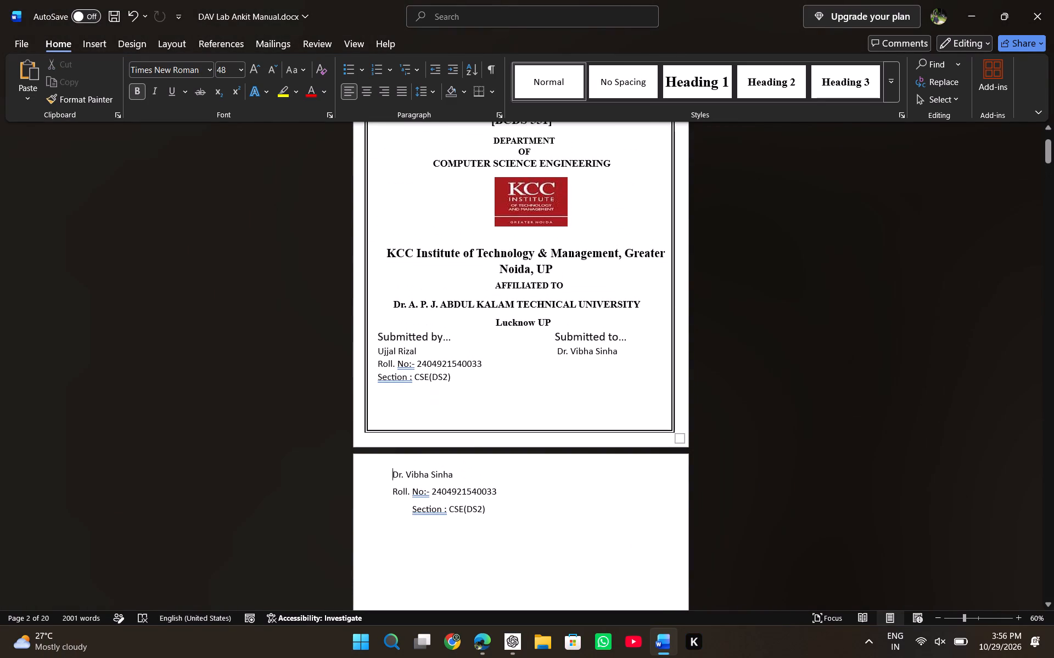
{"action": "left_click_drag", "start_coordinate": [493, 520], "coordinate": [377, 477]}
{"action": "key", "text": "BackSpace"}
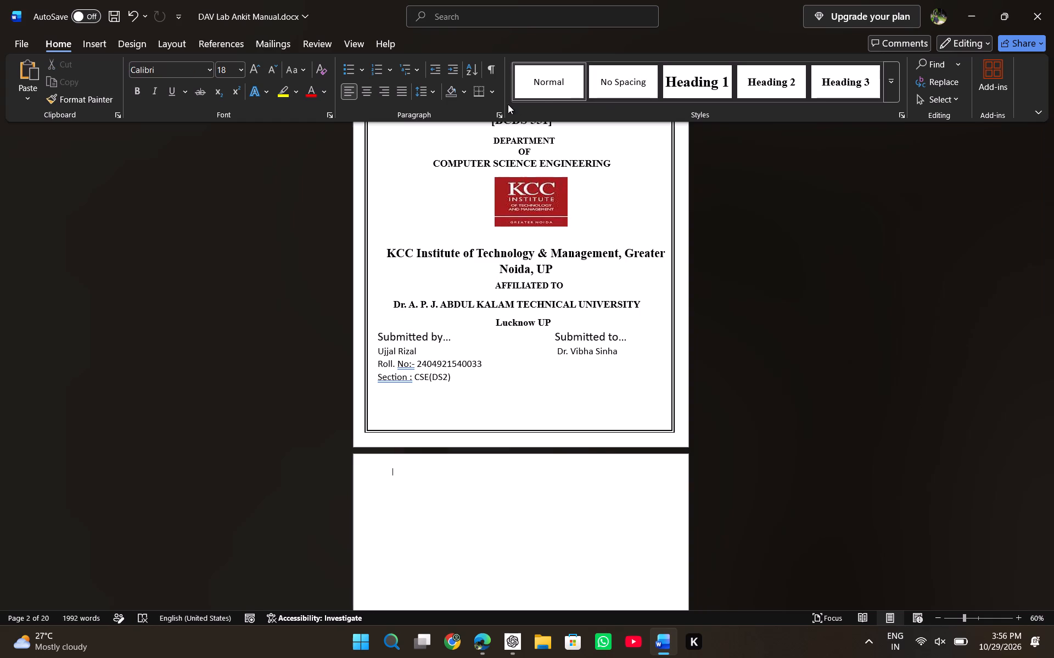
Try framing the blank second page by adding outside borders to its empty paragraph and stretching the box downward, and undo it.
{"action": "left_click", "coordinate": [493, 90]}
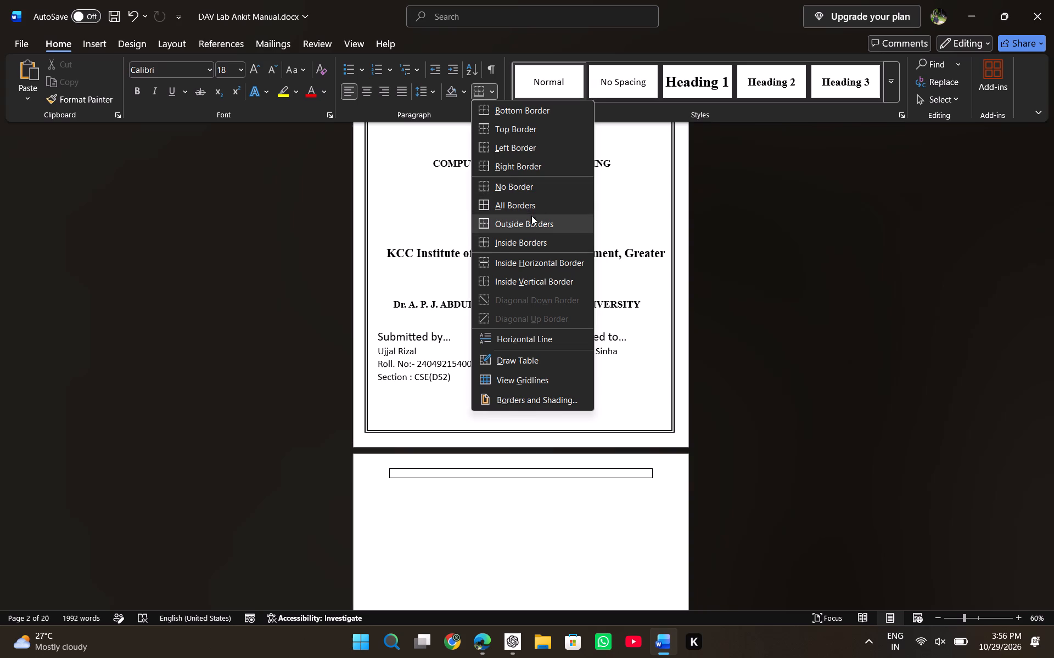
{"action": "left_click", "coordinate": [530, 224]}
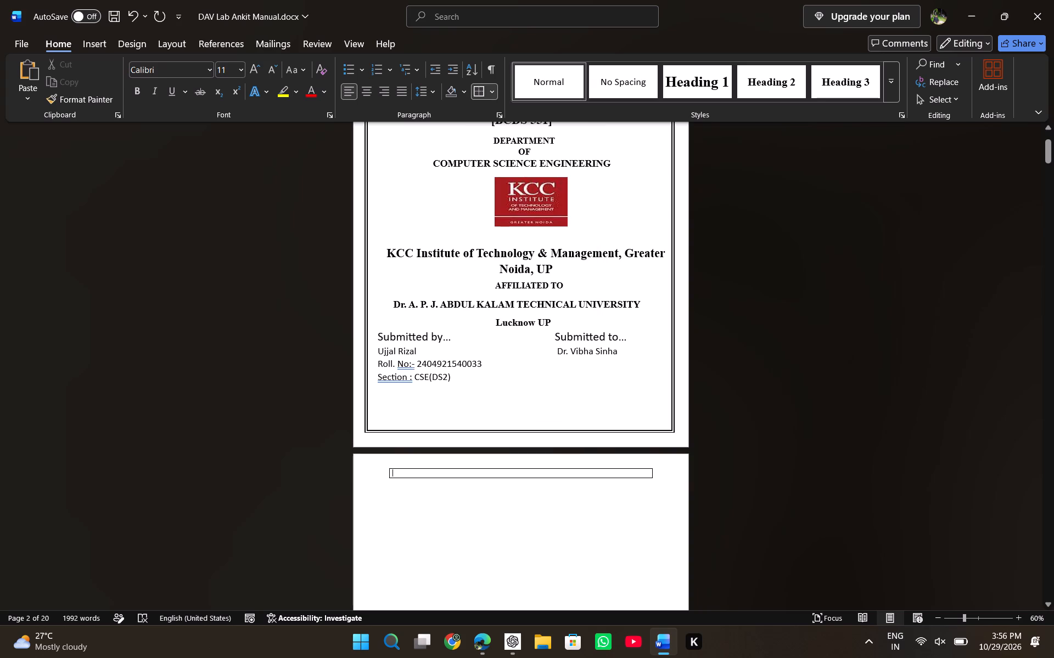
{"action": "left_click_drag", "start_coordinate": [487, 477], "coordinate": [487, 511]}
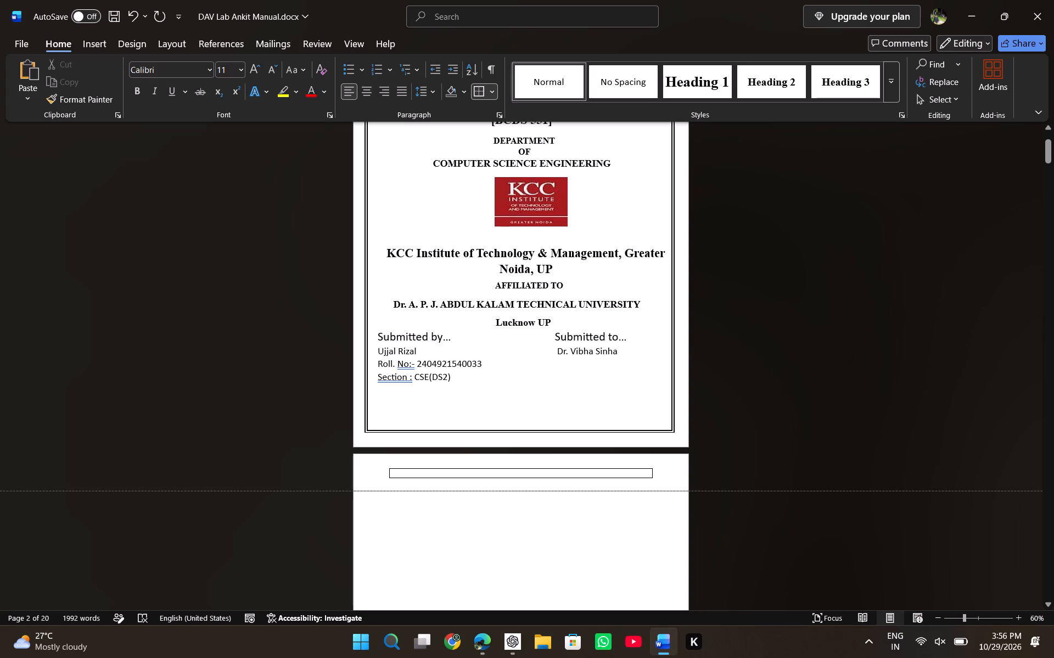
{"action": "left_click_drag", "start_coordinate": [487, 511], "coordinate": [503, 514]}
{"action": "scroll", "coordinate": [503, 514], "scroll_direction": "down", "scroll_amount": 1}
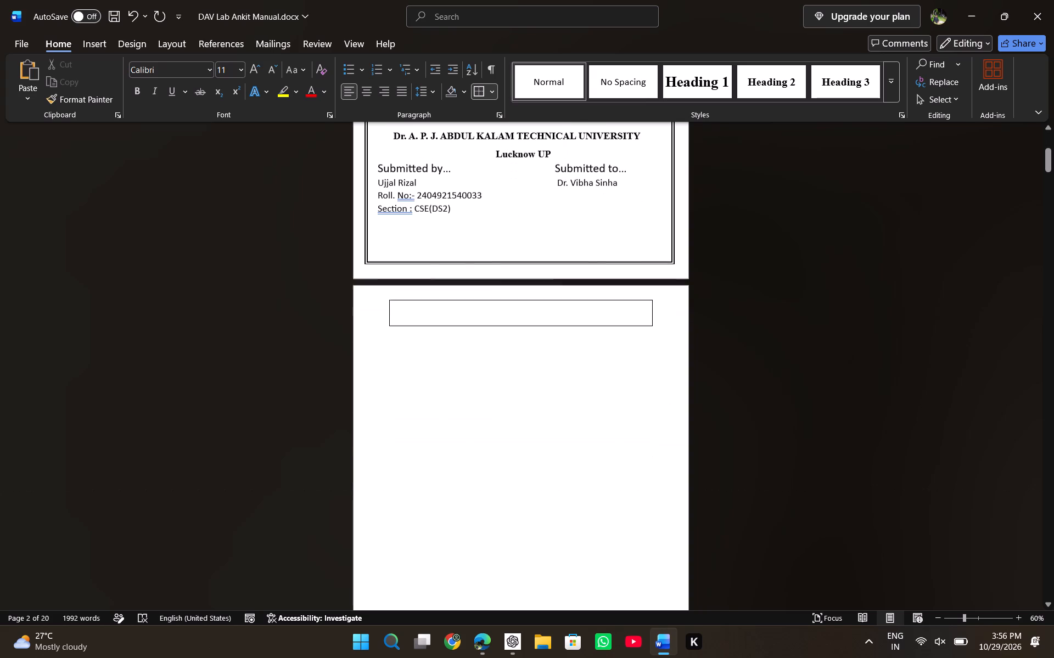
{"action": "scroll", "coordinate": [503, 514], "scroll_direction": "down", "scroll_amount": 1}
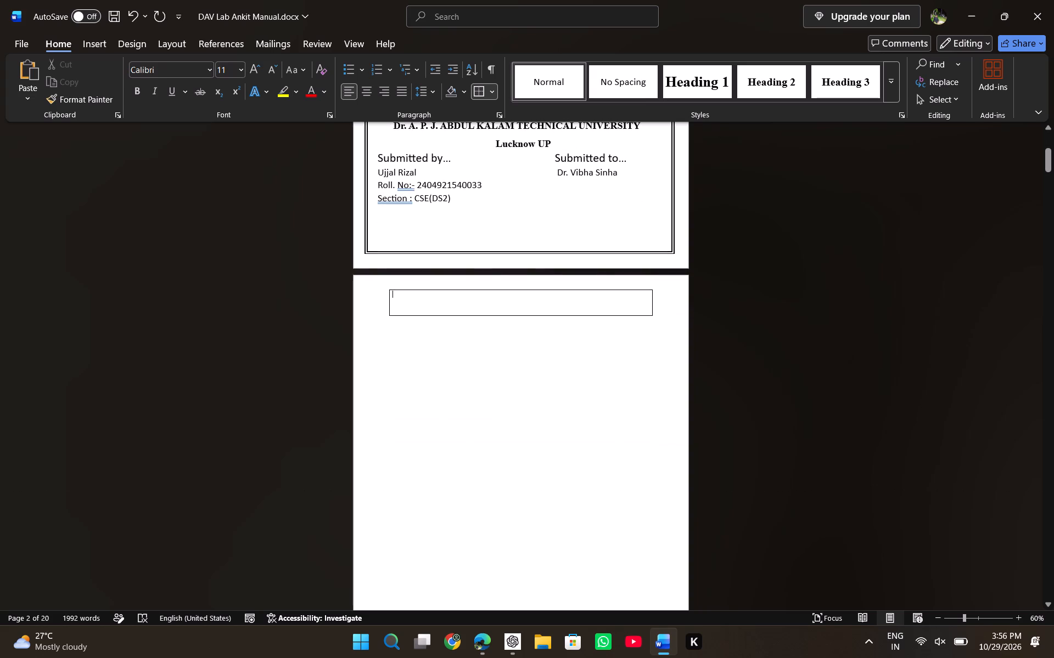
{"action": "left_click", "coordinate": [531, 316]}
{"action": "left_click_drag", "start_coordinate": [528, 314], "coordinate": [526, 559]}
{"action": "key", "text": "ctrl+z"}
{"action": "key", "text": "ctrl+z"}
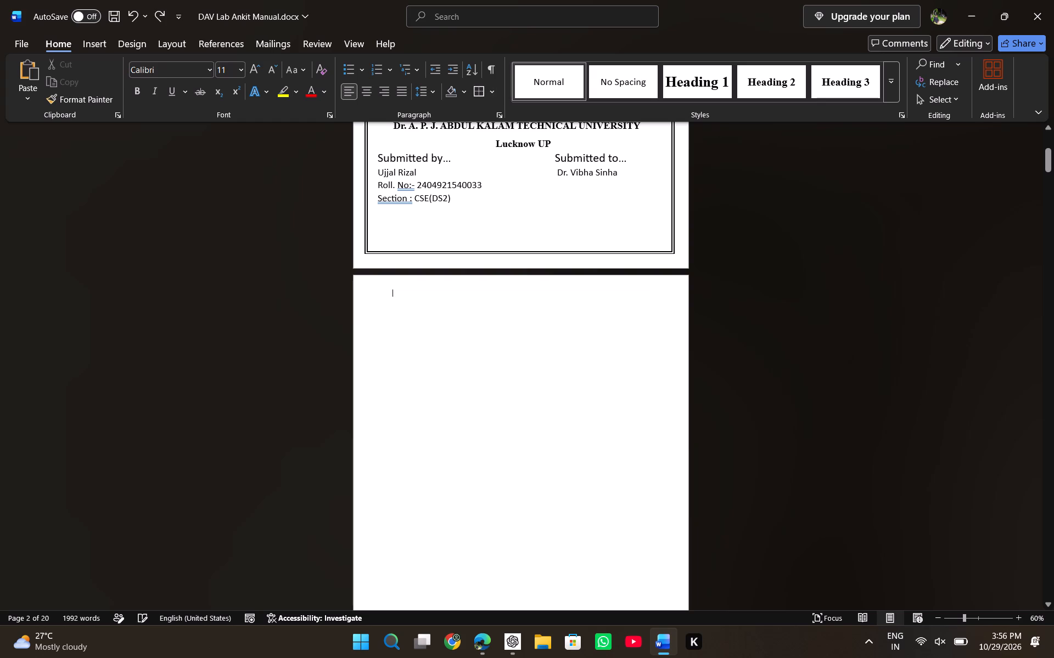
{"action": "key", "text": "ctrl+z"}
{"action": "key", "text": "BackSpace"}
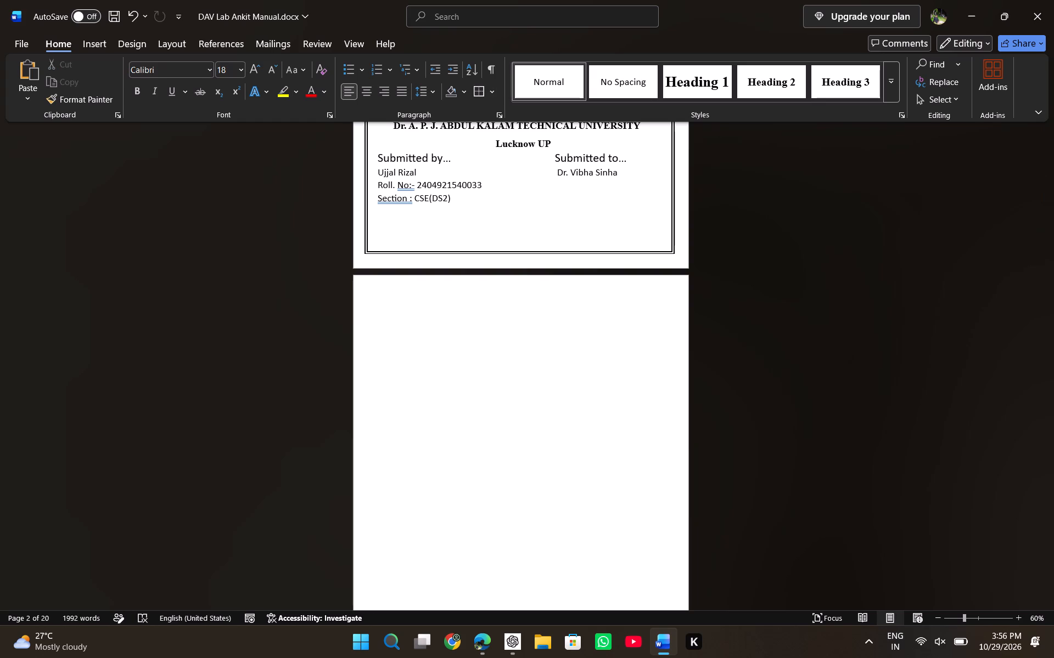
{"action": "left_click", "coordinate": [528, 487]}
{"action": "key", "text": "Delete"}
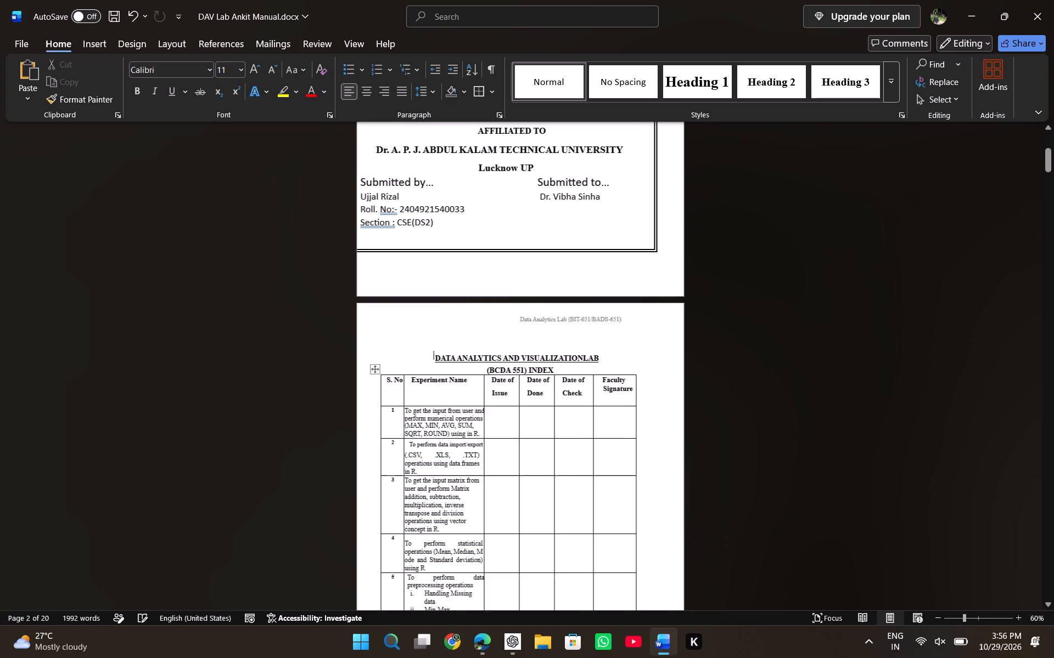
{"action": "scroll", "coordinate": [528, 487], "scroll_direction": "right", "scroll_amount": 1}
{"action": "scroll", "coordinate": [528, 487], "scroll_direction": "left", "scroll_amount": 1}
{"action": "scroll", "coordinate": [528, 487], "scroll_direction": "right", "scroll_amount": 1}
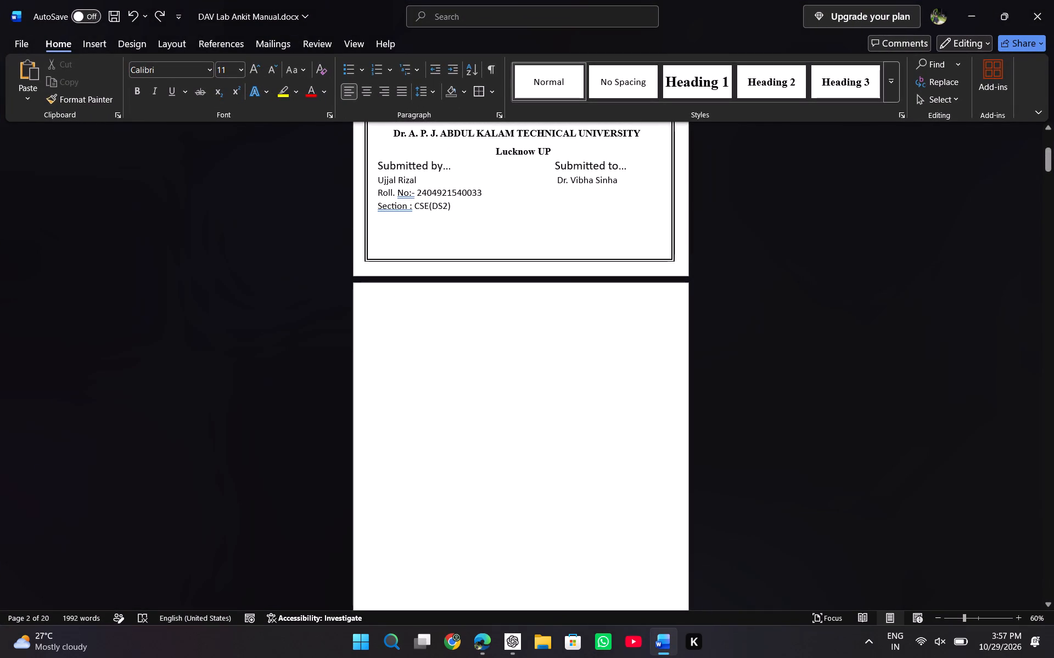
{"action": "left_click", "coordinate": [406, 193]}
{"action": "right_click", "coordinate": [406, 193]}
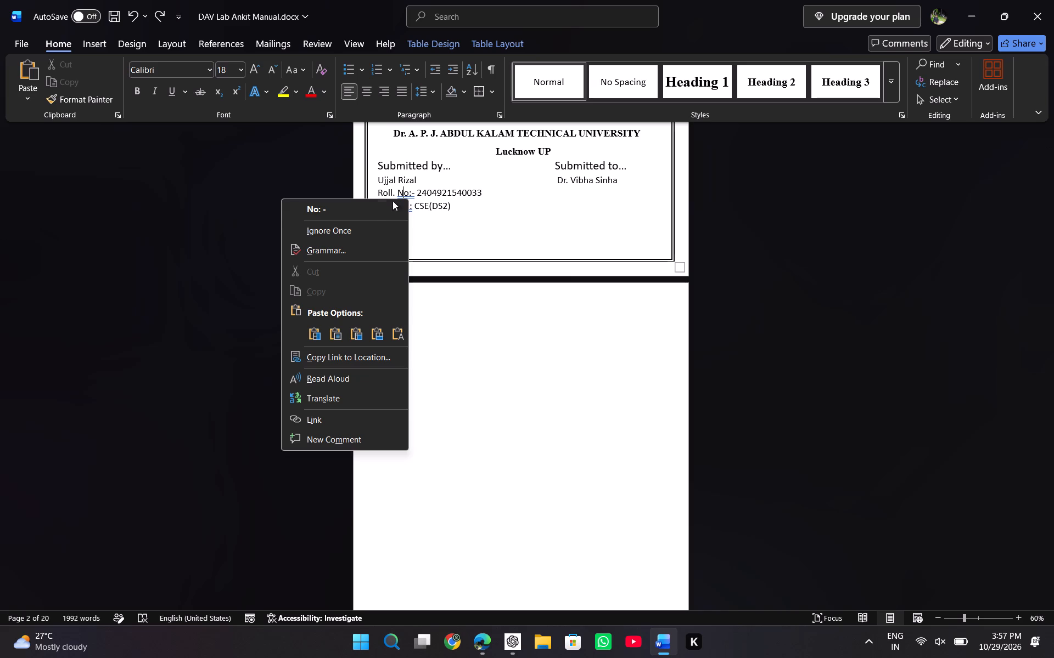
{"action": "left_click", "coordinate": [363, 213]}
{"action": "left_click", "coordinate": [391, 208]}
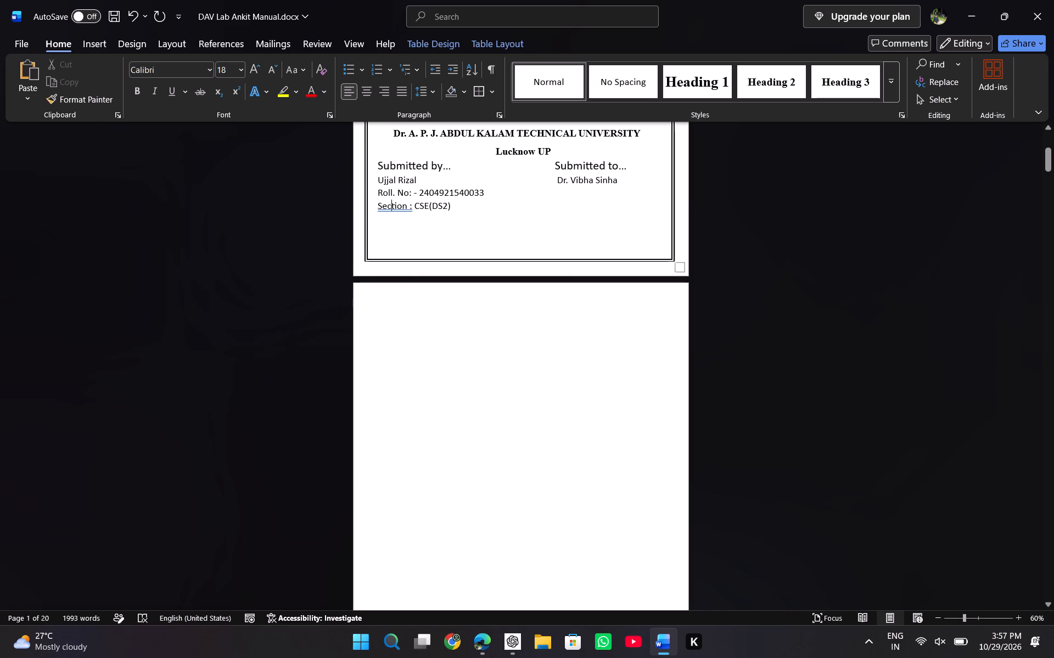
{"action": "right_click", "coordinate": [391, 208]}
{"action": "left_click", "coordinate": [365, 229]}
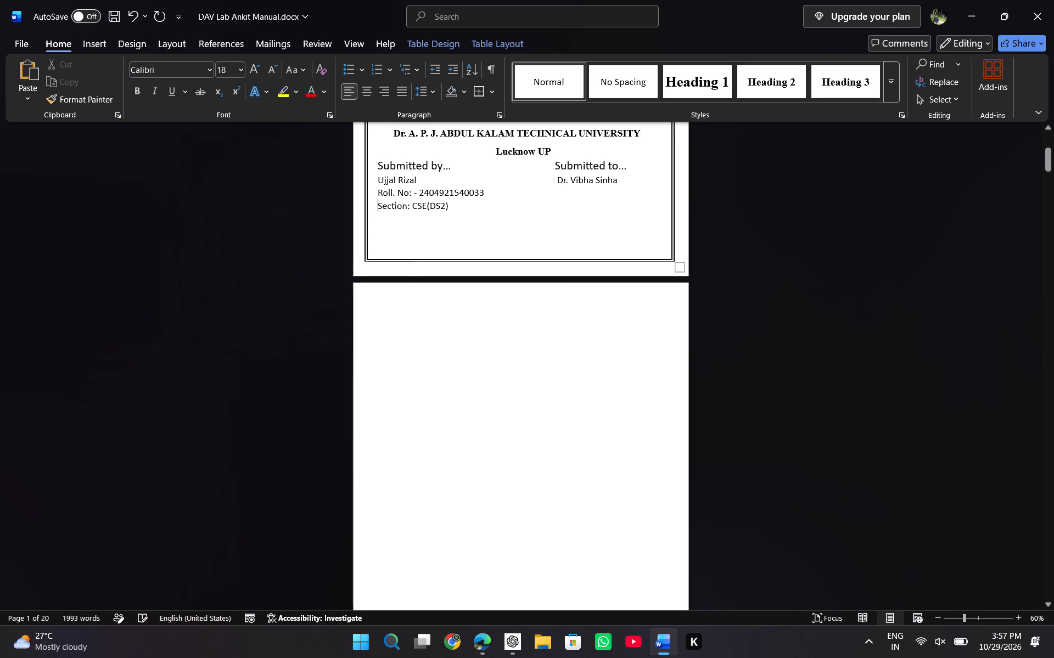
Delete the "Lucknow UP" line from the cover and add two line breaks in its place above the submission details.
{"action": "scroll", "coordinate": [424, 213], "scroll_direction": "up", "scroll_amount": 1}
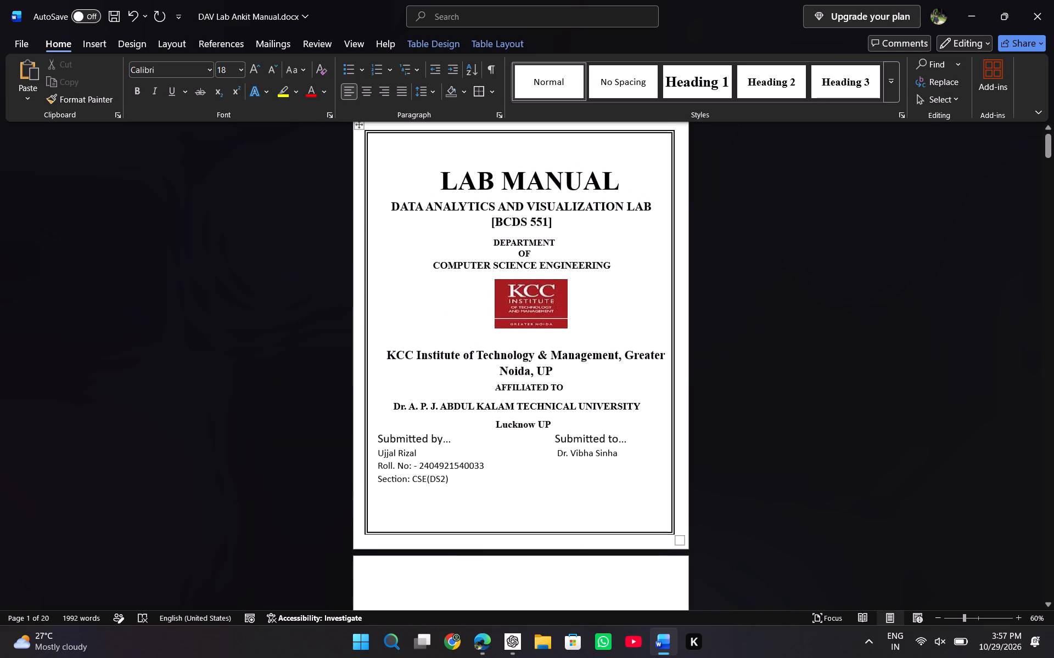
{"action": "scroll", "coordinate": [424, 213], "scroll_direction": "up", "scroll_amount": 1}
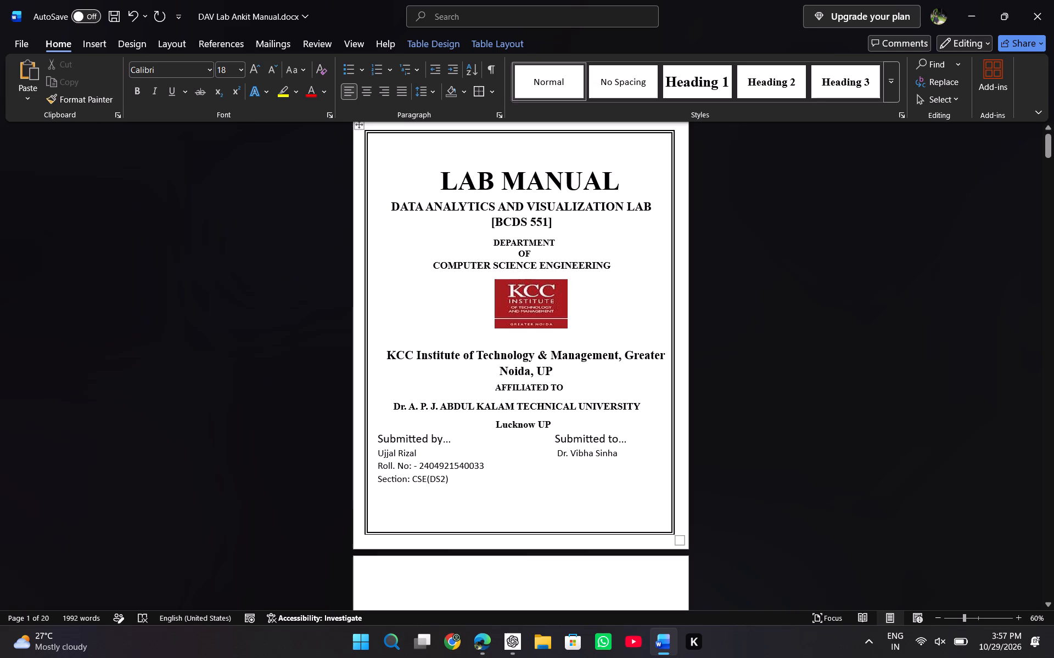
{"action": "left_click_drag", "start_coordinate": [557, 426], "coordinate": [502, 427]}
{"action": "key", "text": "BackSpace"}
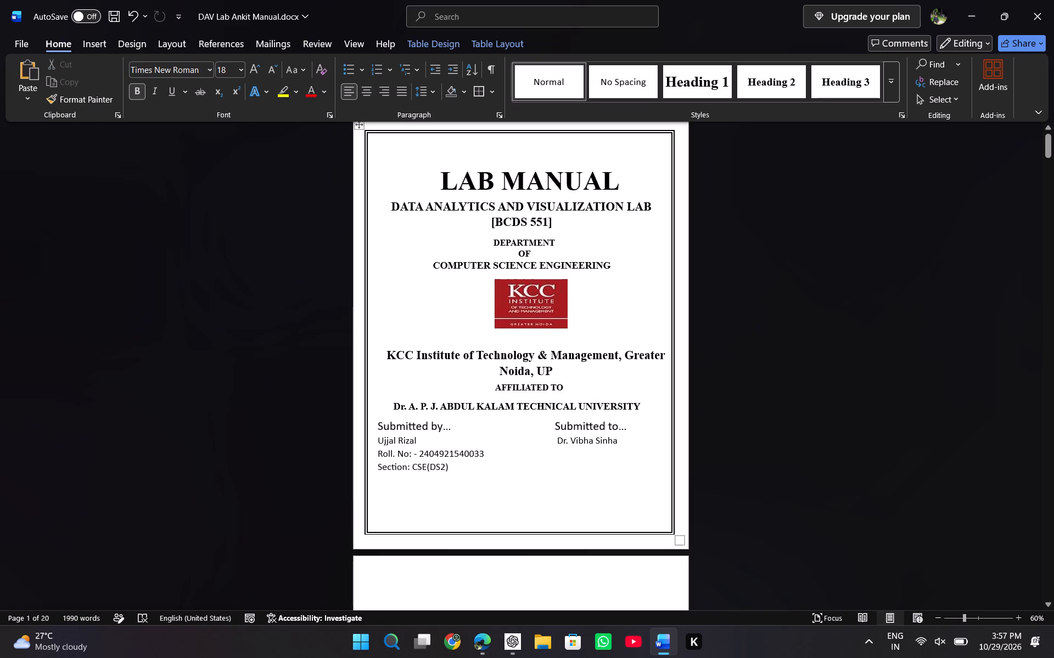
{"action": "key", "text": "Return"}
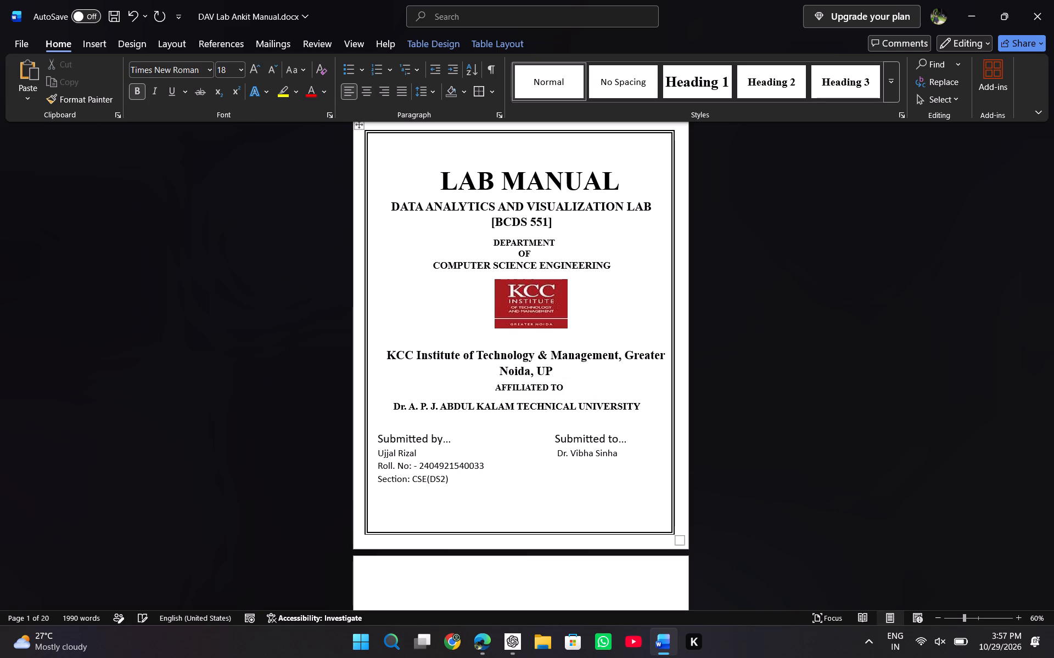
{"action": "key", "text": "Return"}
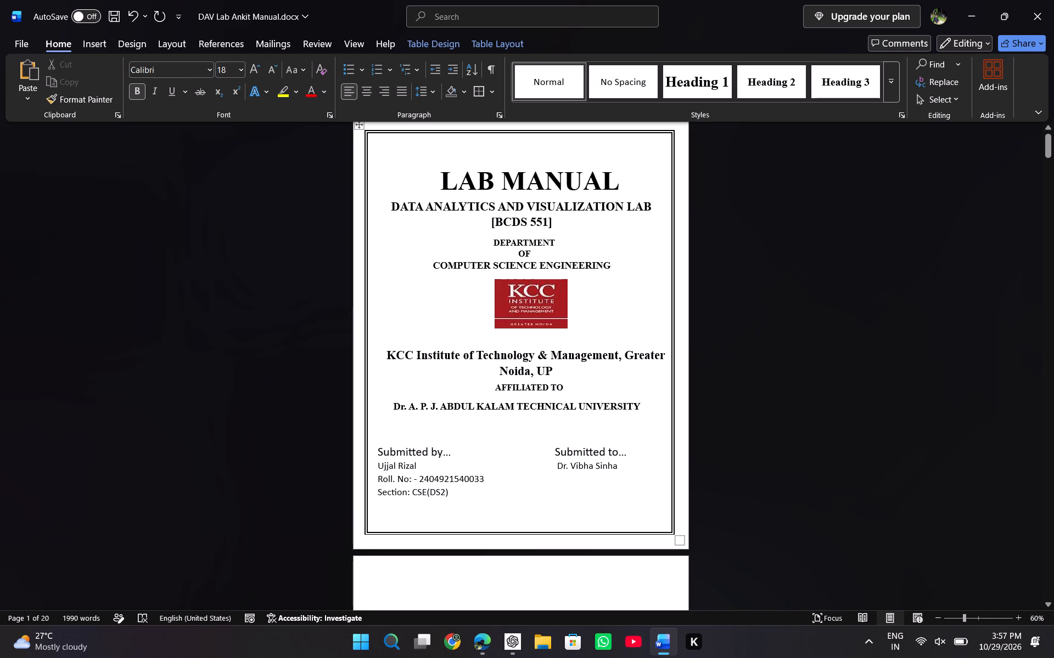
Stretch the KCC logo on the cover vertically until it is roughly square, keeping its width and its place between the text lines.
{"action": "left_click", "coordinate": [570, 389]}
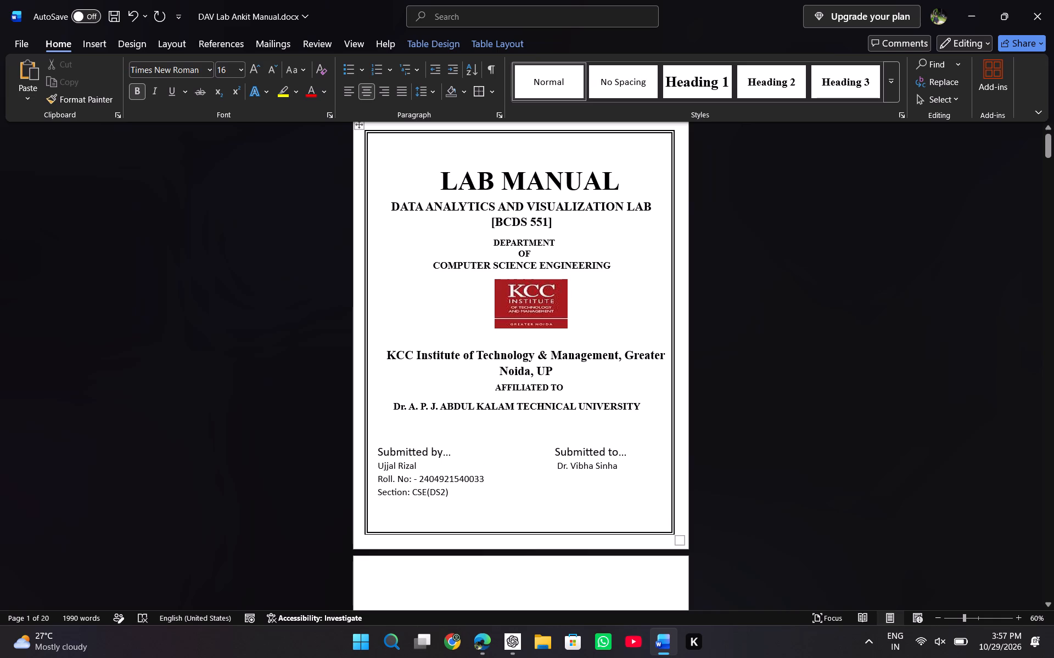
{"action": "left_click", "coordinate": [568, 375]}
{"action": "left_click", "coordinate": [551, 314]}
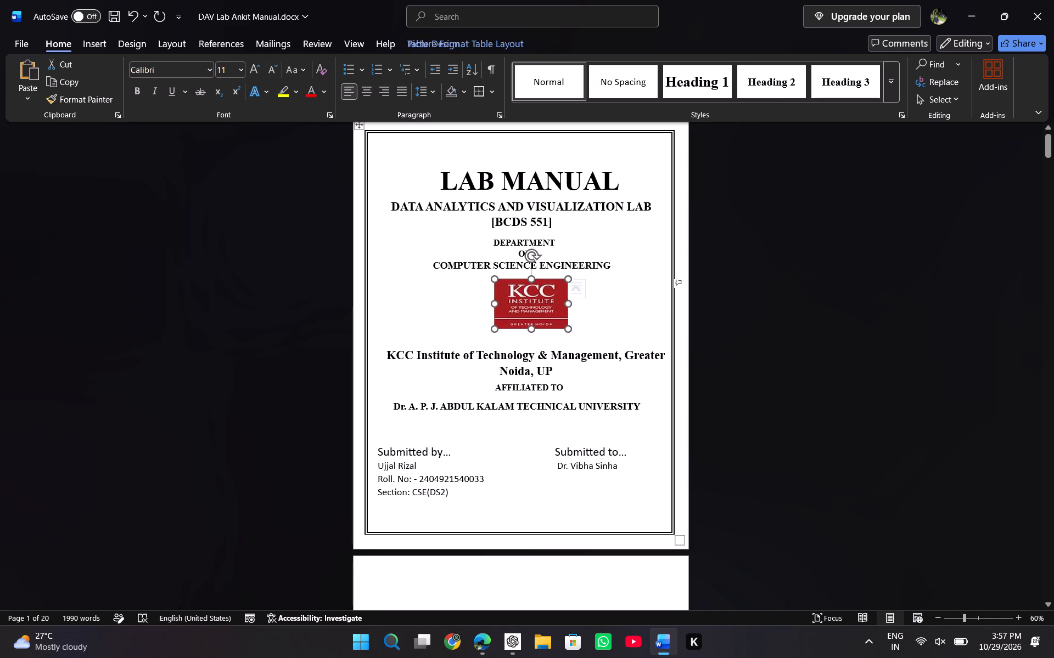
{"action": "left_click_drag", "start_coordinate": [531, 330], "coordinate": [531, 342]}
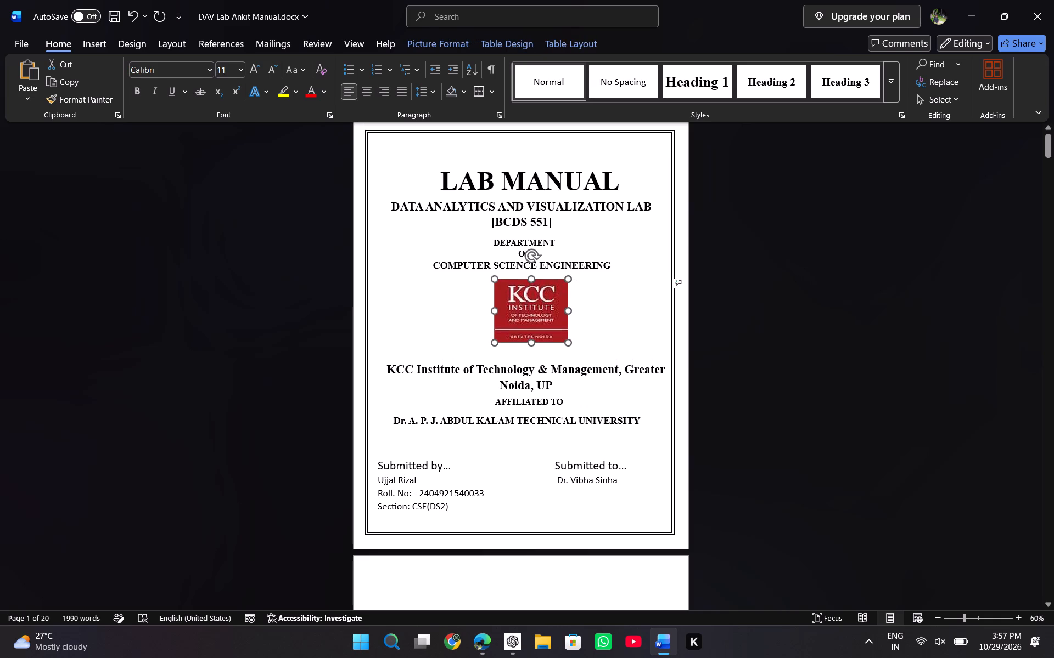
{"action": "left_click_drag", "start_coordinate": [531, 342], "coordinate": [531, 357]}
{"action": "left_click_drag", "start_coordinate": [533, 315], "coordinate": [526, 313]}
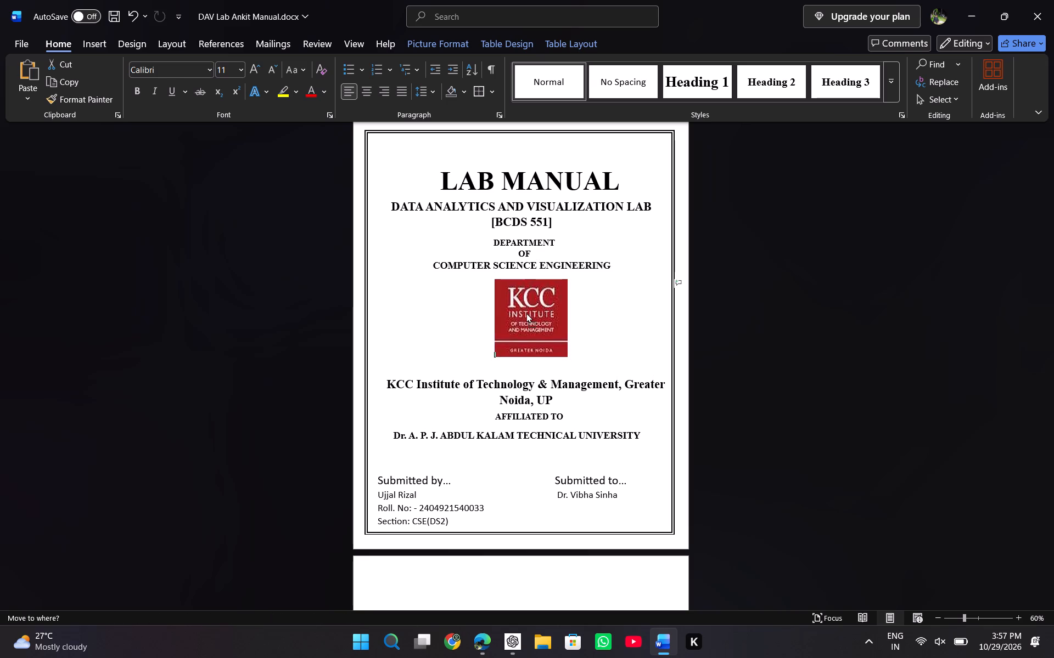
{"action": "left_click_drag", "start_coordinate": [526, 313], "coordinate": [520, 307]}
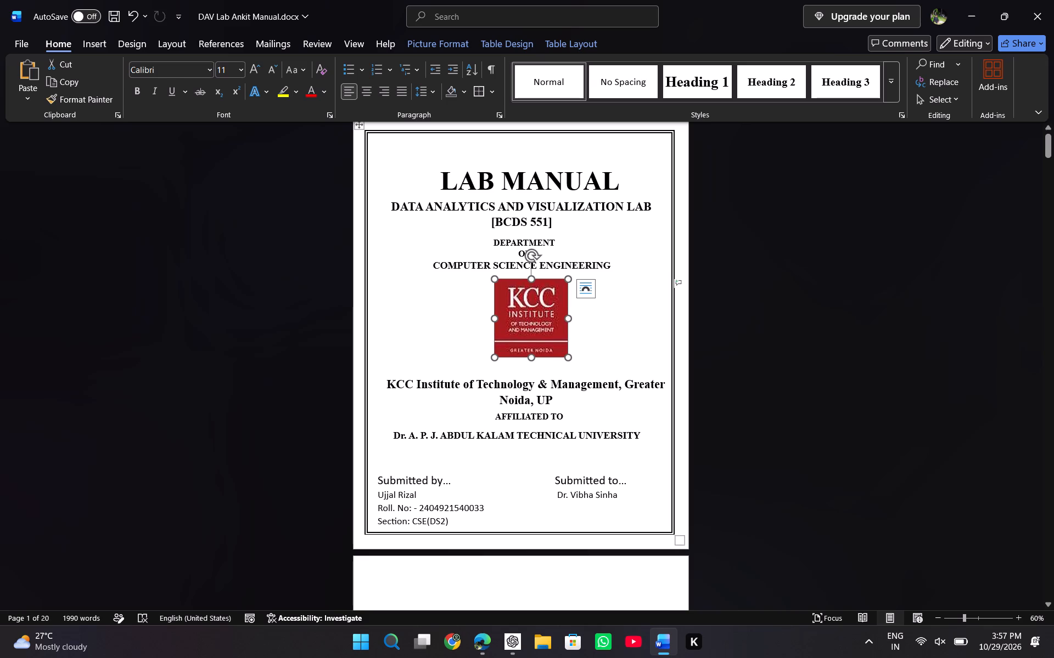
{"action": "left_click", "coordinate": [633, 330]}
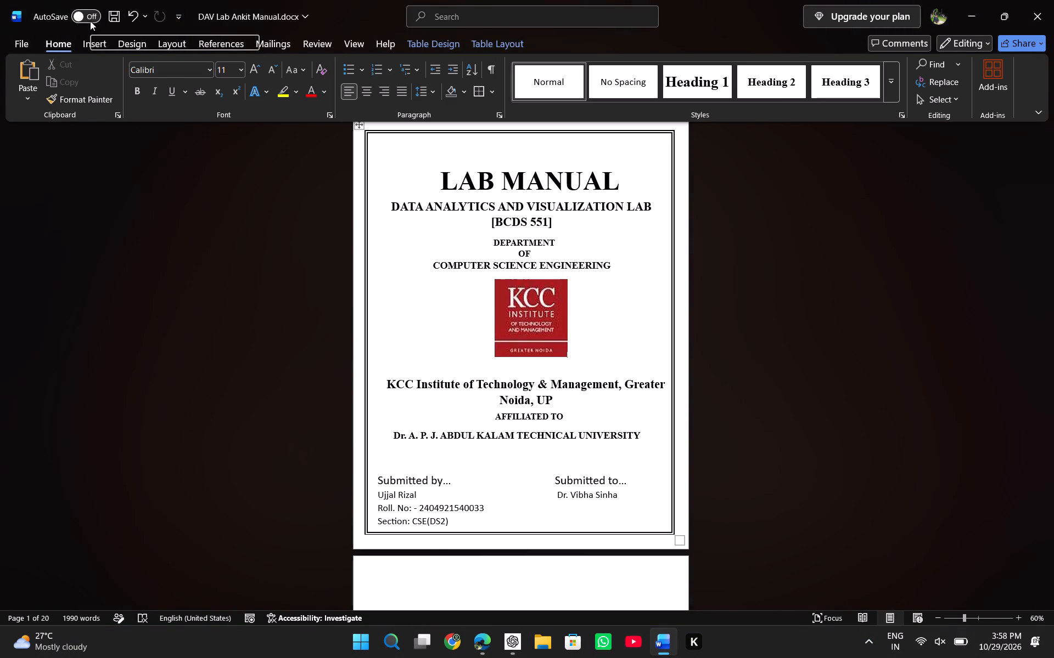
Save the document.
{"action": "key", "text": "ctrl+s"}
{"action": "key", "text": "ctrl+s"}
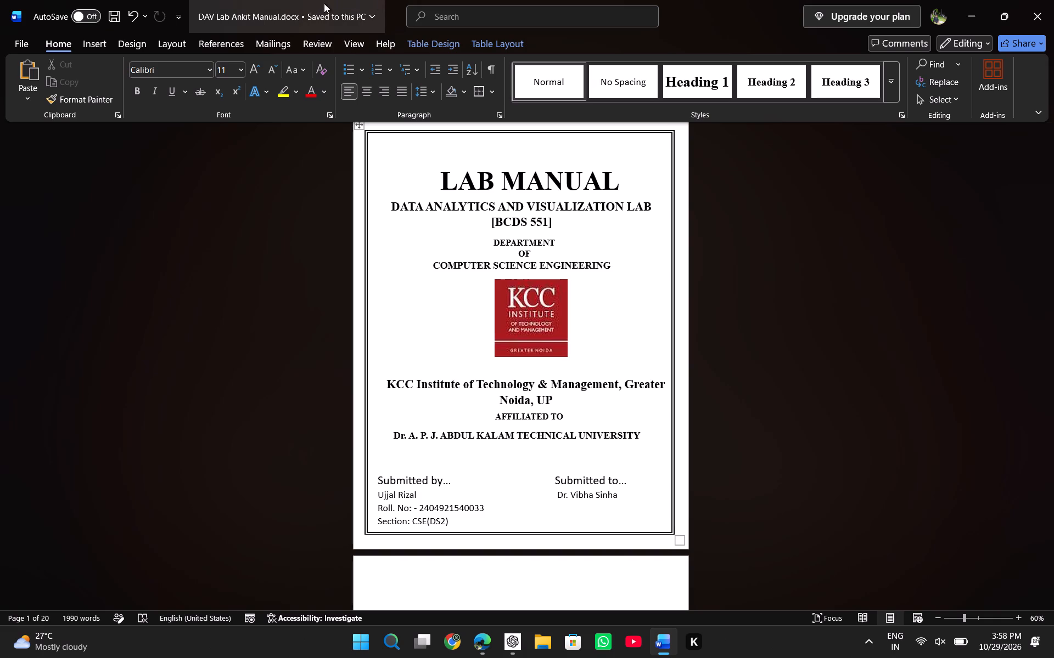
Check the saved document's file name and location details.
{"action": "left_click", "coordinate": [375, 16]}
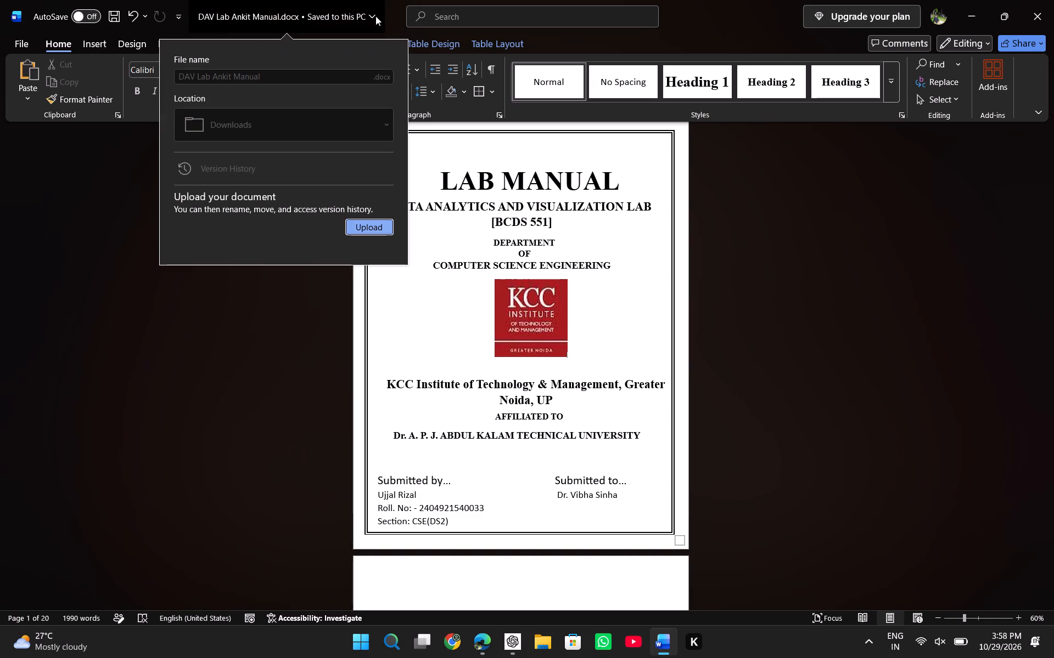
{"action": "left_click", "coordinate": [375, 16]}
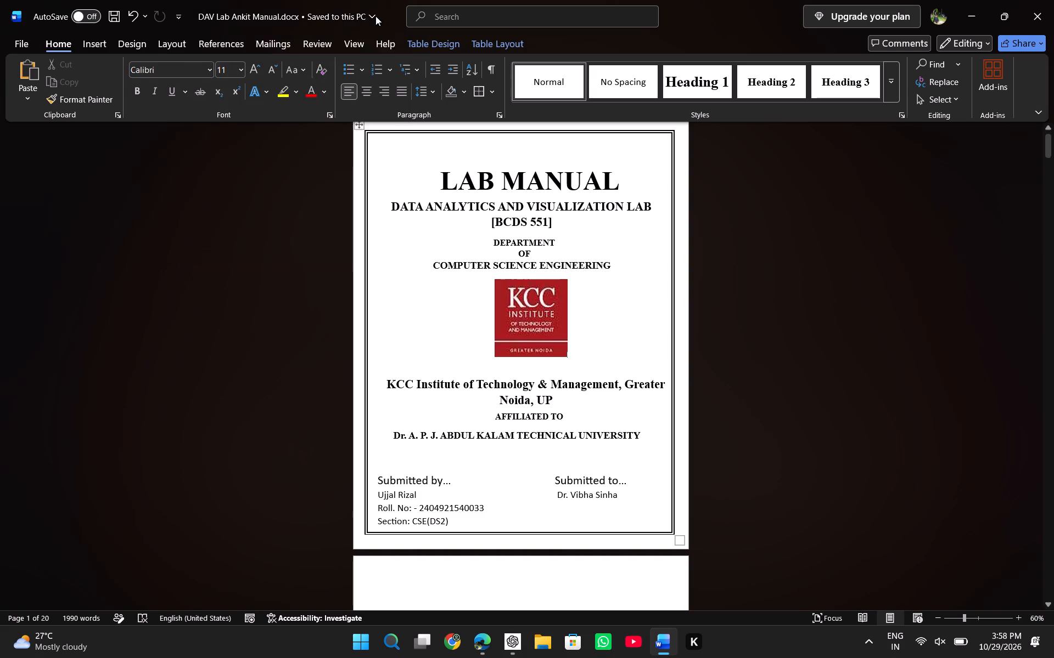
{"action": "left_click", "coordinate": [375, 16]}
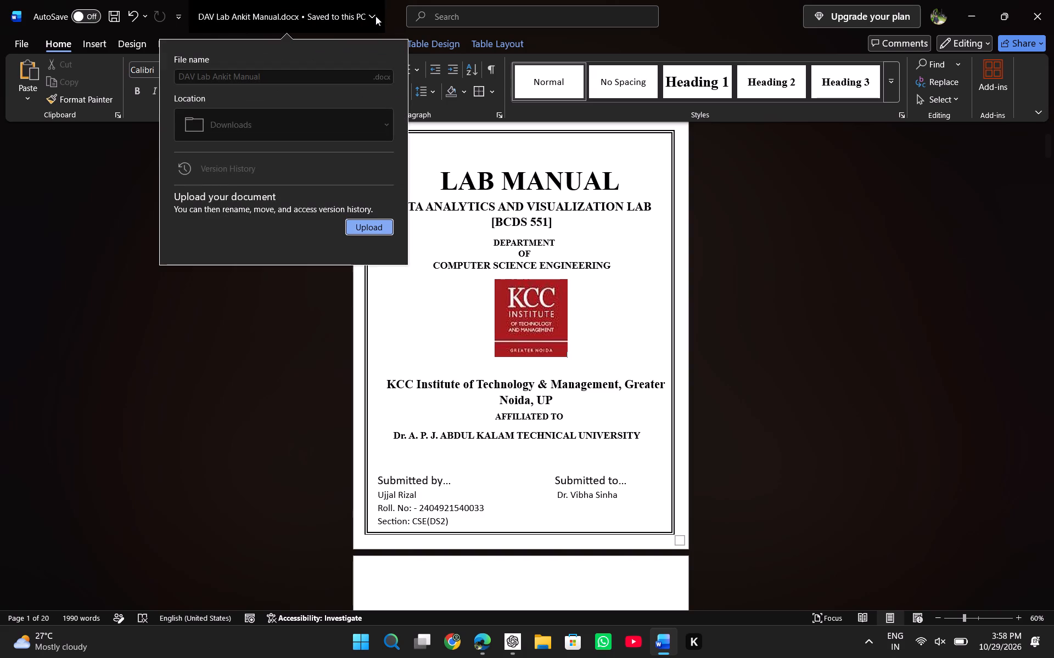
Save a copy of the manual to the Desktop in PDF format, named "DAV Lab Ujjal Manual.pdf".
{"action": "left_click", "coordinate": [422, 402]}
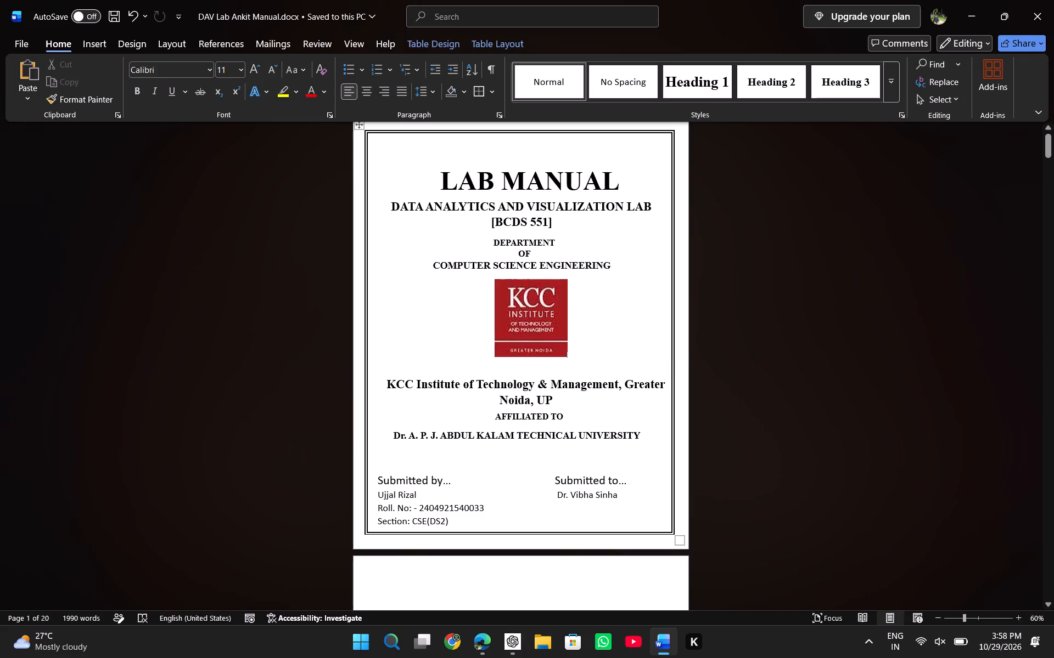
{"action": "left_click", "coordinate": [25, 39]}
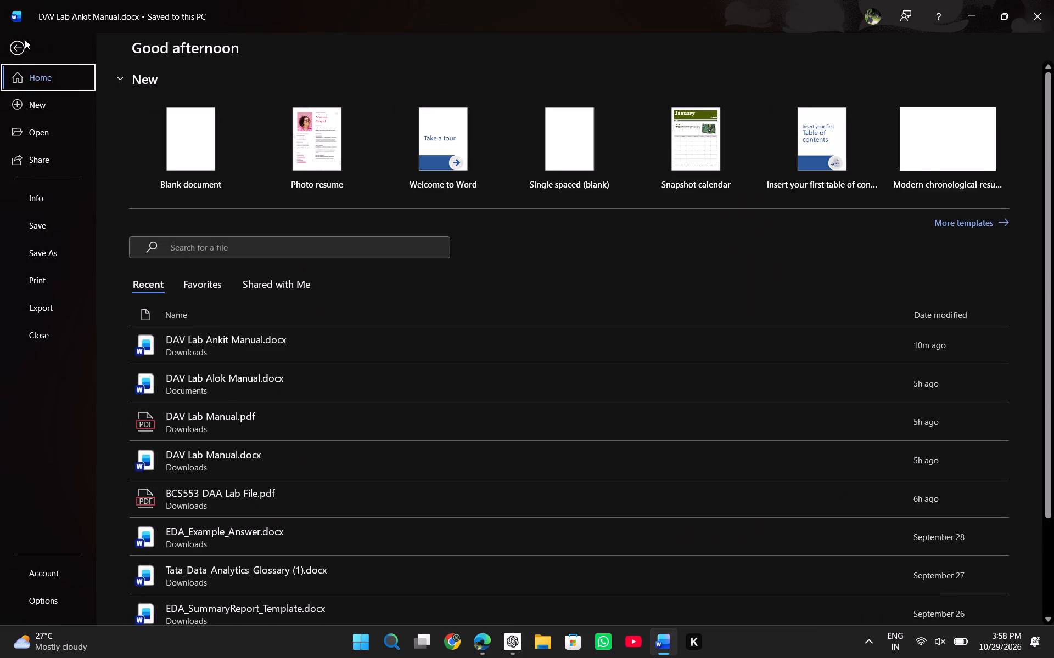
{"action": "left_click", "coordinate": [59, 250]}
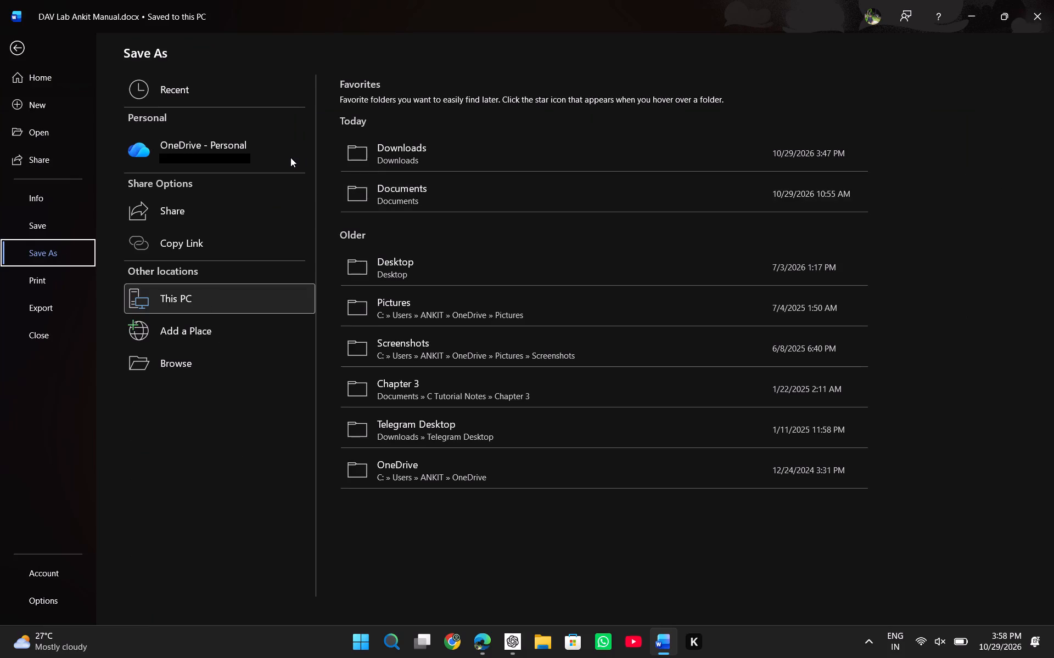
{"action": "left_click", "coordinate": [222, 288]}
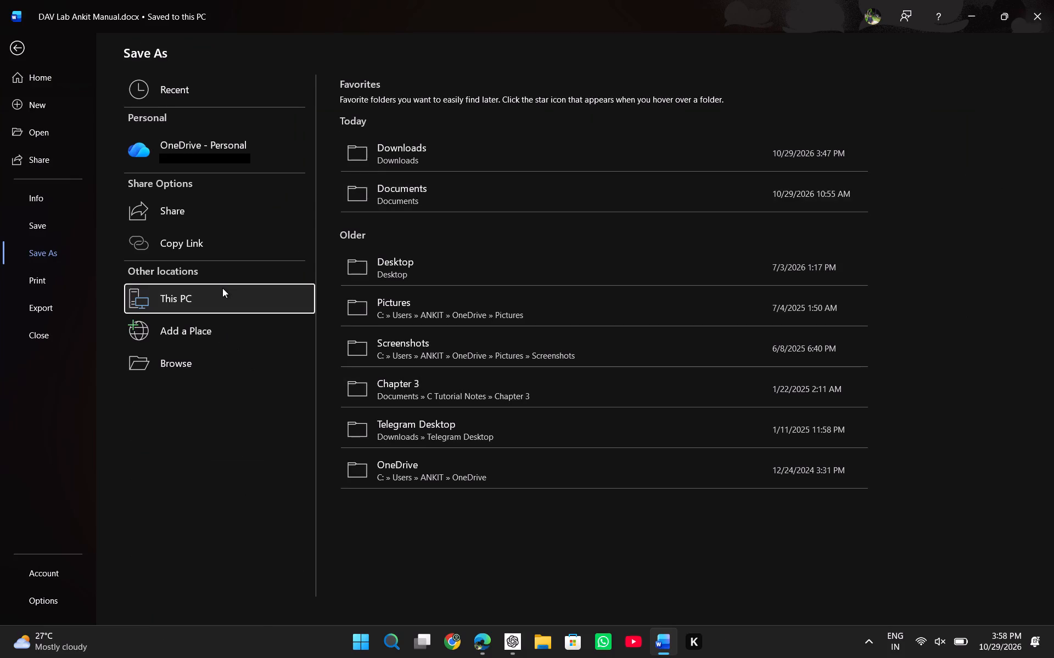
{"action": "left_click", "coordinate": [464, 269]}
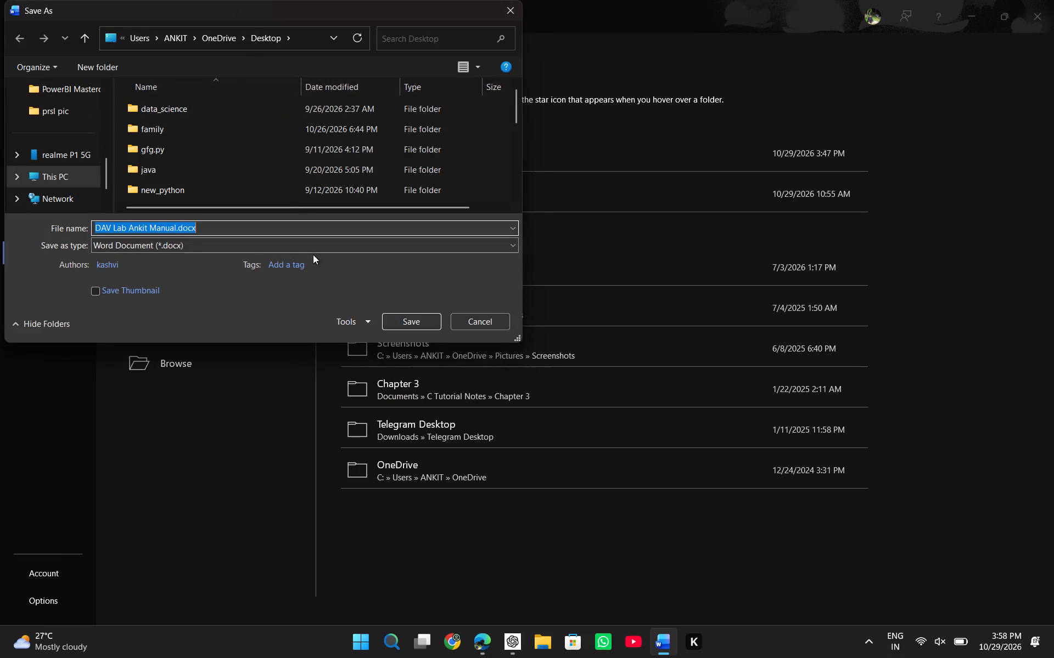
{"action": "left_click", "coordinate": [344, 247]}
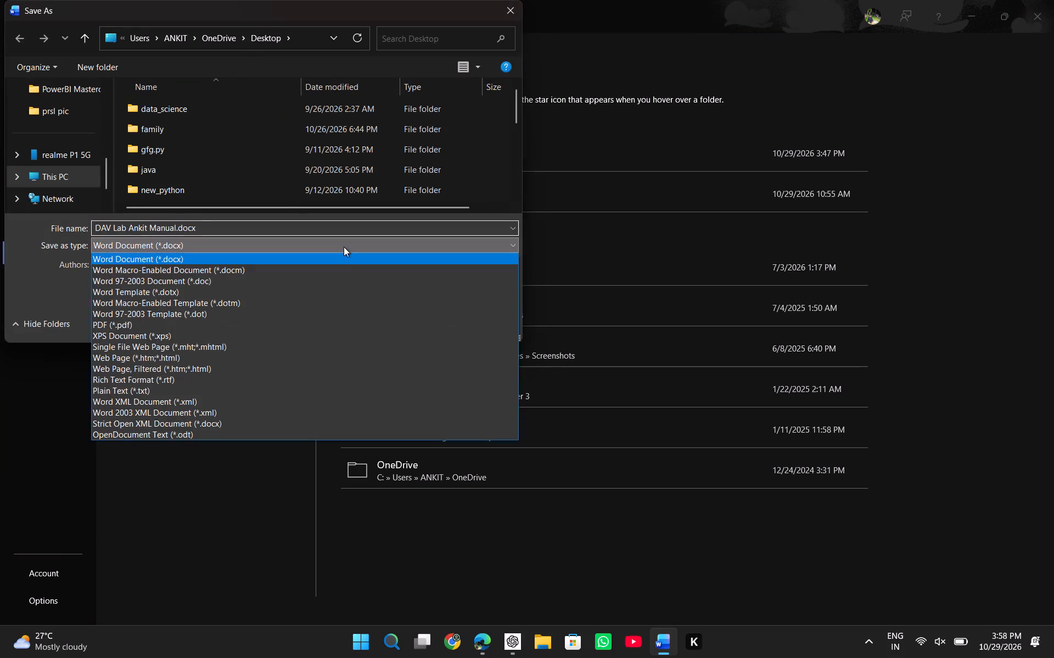
{"action": "left_click", "coordinate": [288, 324]}
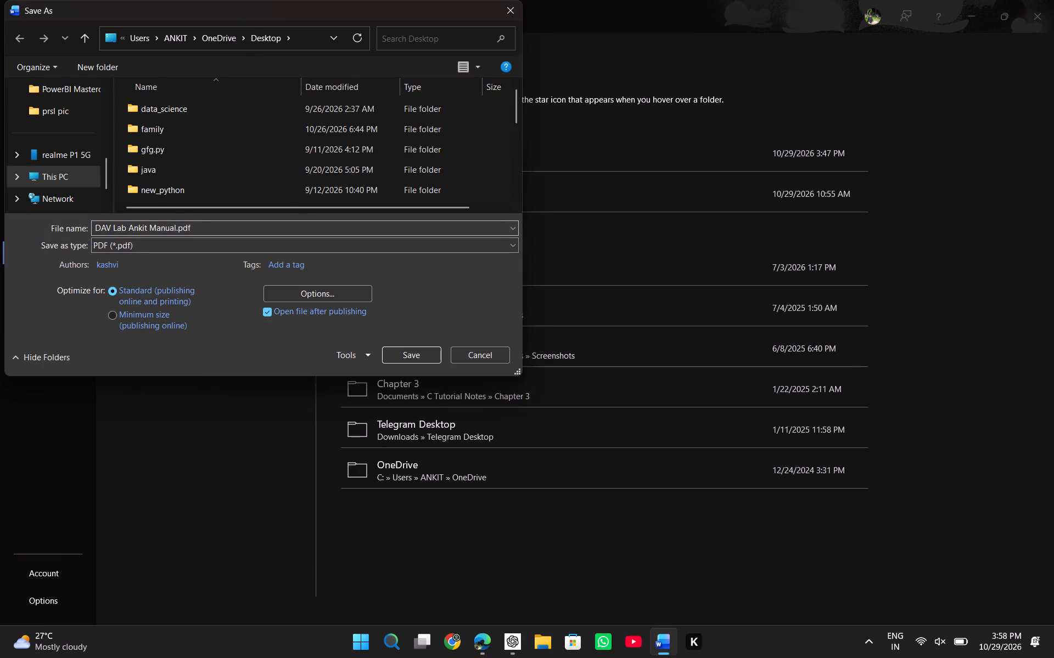
{"action": "left_click", "coordinate": [148, 224]}
{"action": "left_click", "coordinate": [148, 224]}
{"action": "key", "text": "ctrl+BackSpace"}
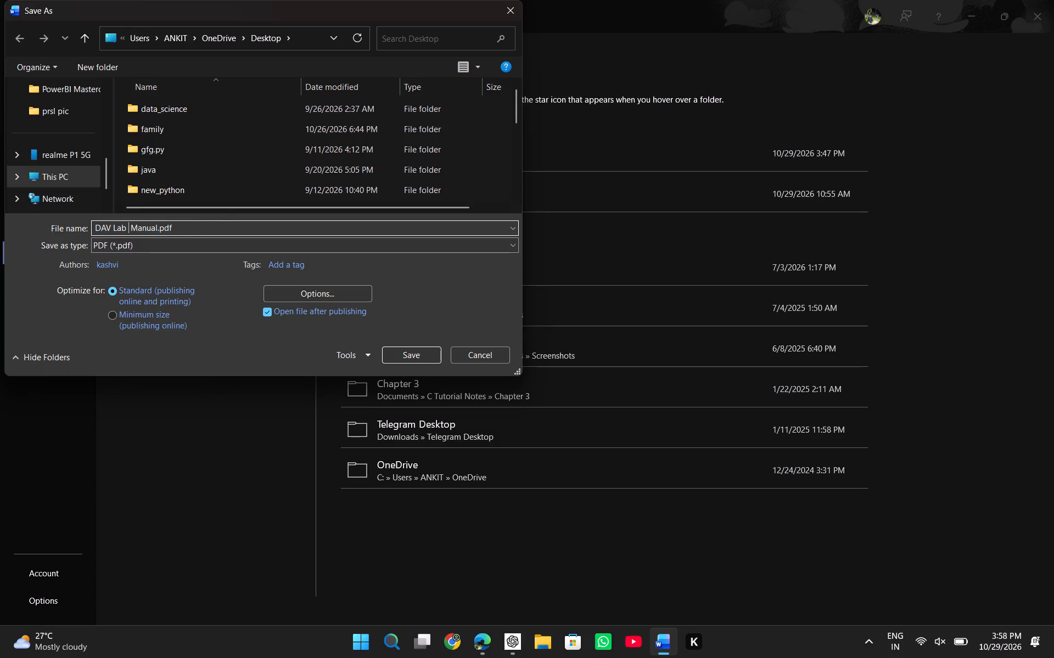
{"action": "type", "text": "Ujjal"}
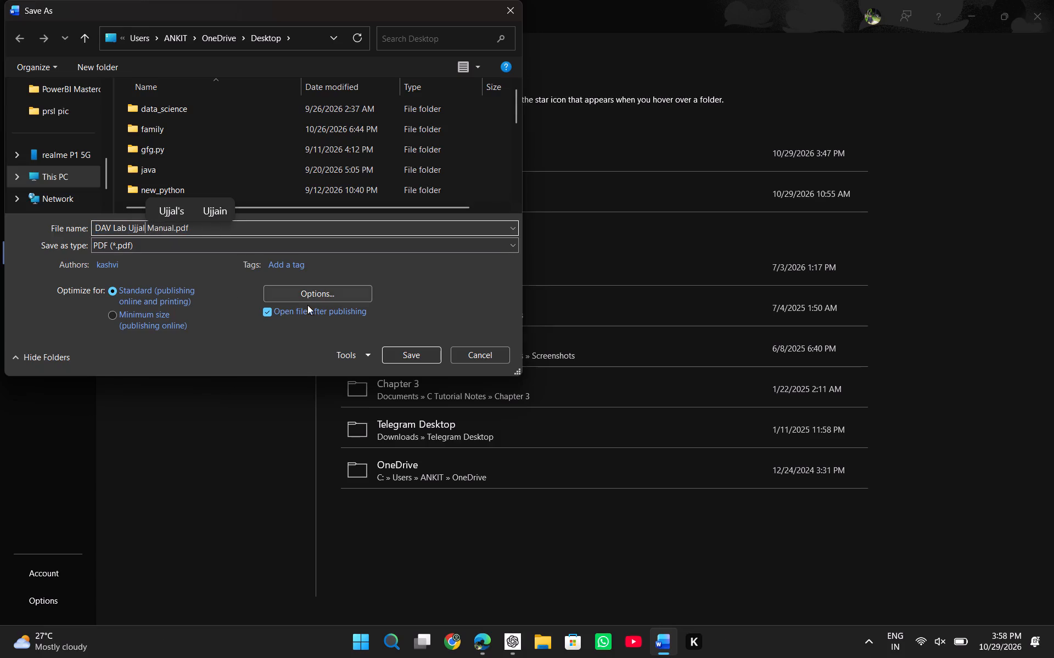
{"action": "left_click", "coordinate": [434, 355]}
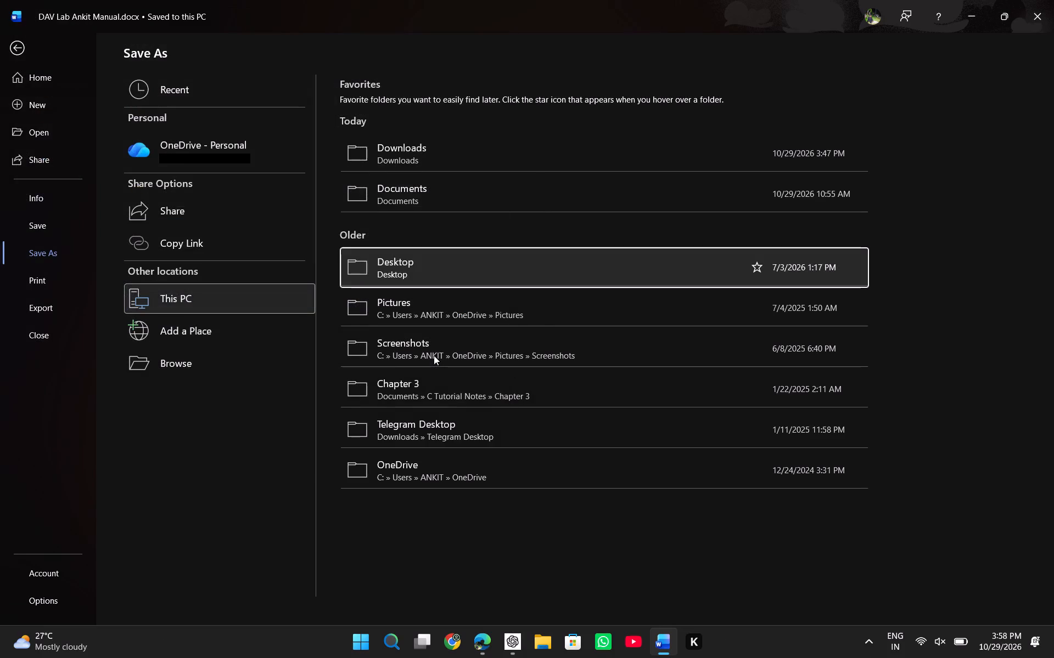
{"action": "left_click", "coordinate": [16, 52]}
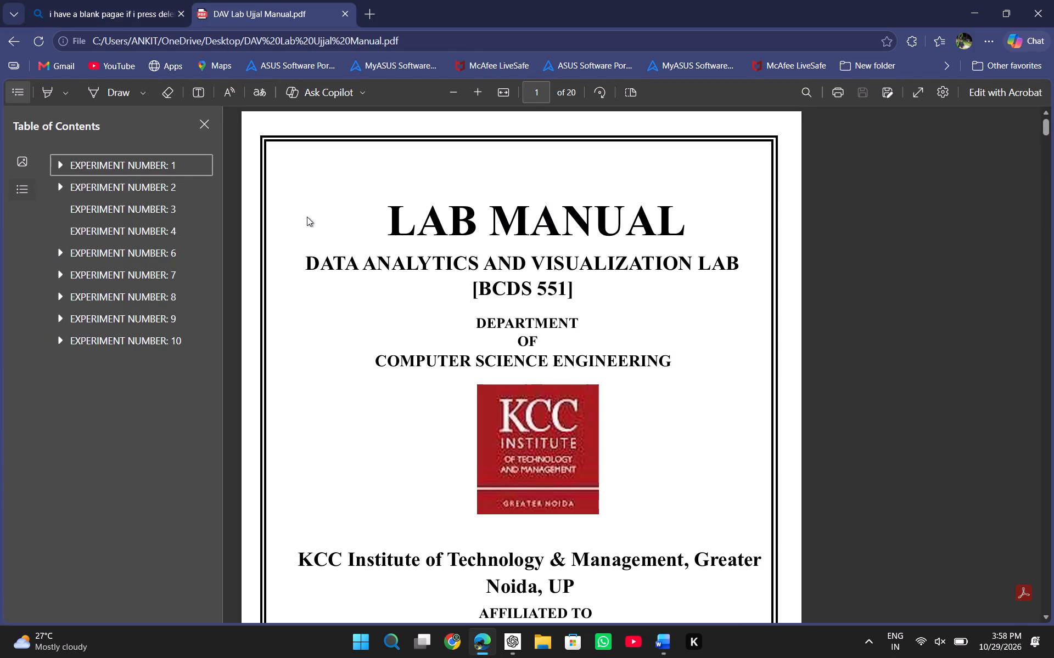
Check the exported PDF's cover page down to the submission details.
{"action": "scroll", "coordinate": [307, 217], "scroll_direction": "down", "scroll_amount": 2}
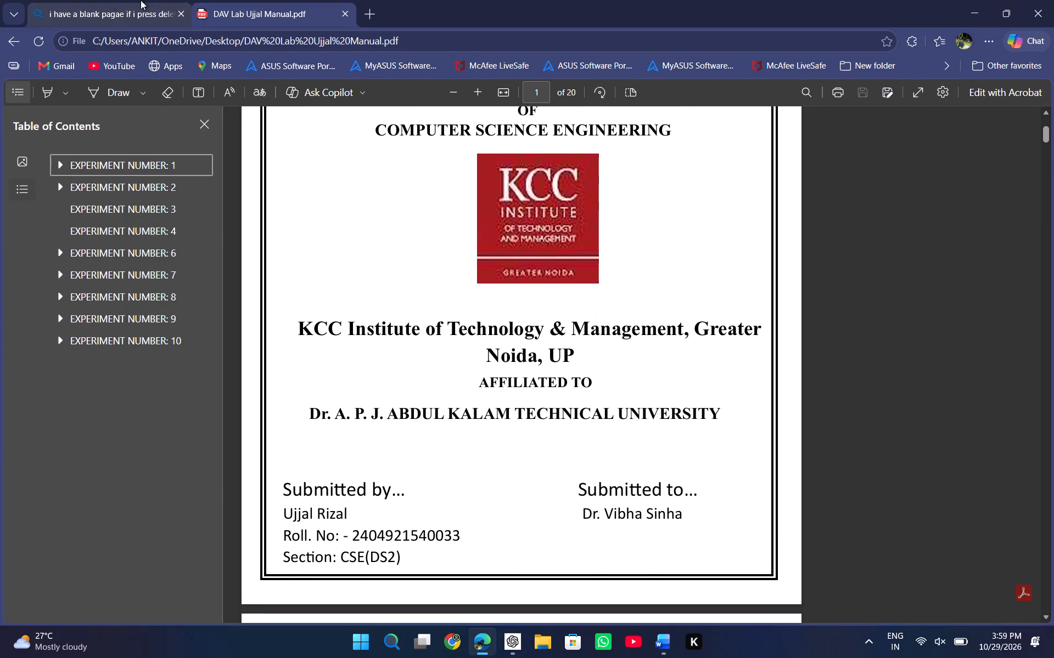
Switch to the blank-page help results and try to close the browser window.
{"action": "left_click", "coordinate": [73, 1]}
{"action": "left_click", "coordinate": [1053, 0]}
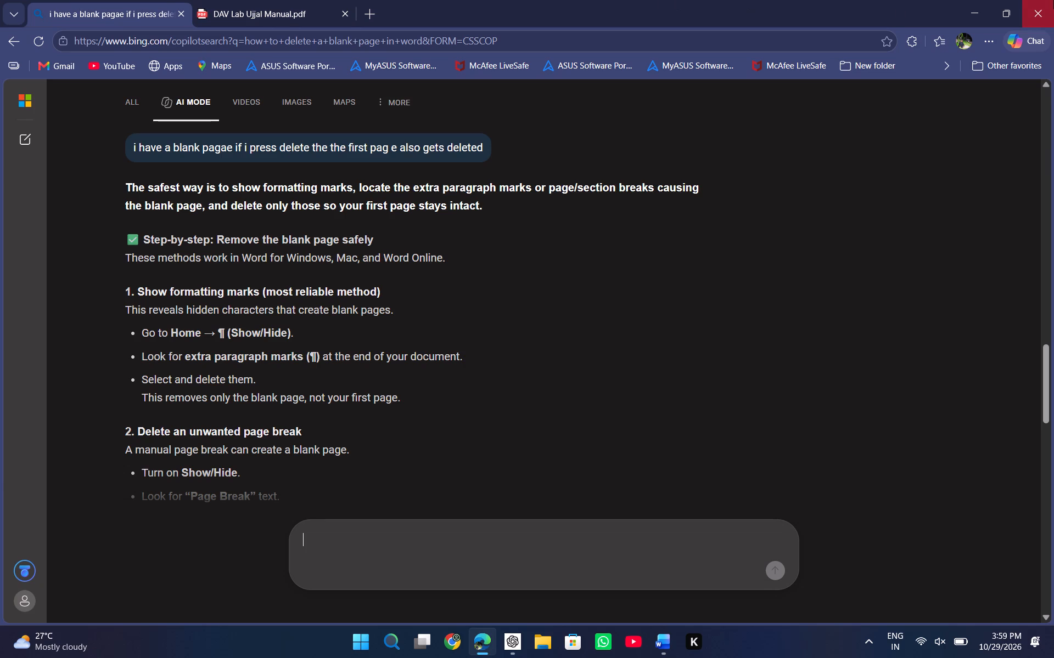
{"action": "left_click", "coordinate": [1053, 0]}
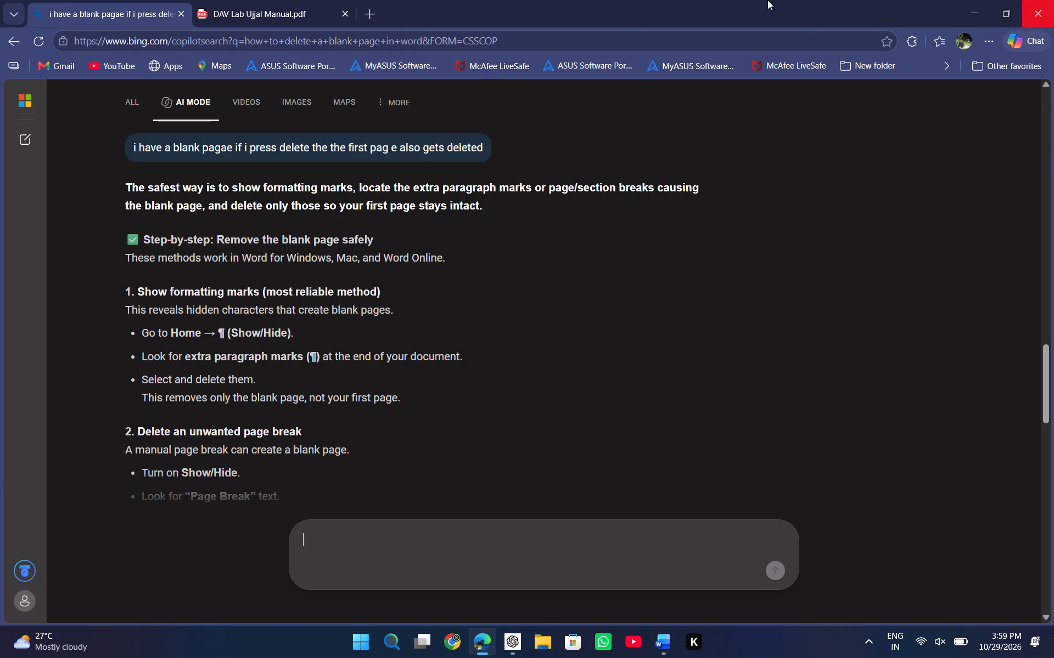
Close the browser window to return to the lab manual document in Word.
{"action": "left_click", "coordinate": [1049, 0]}
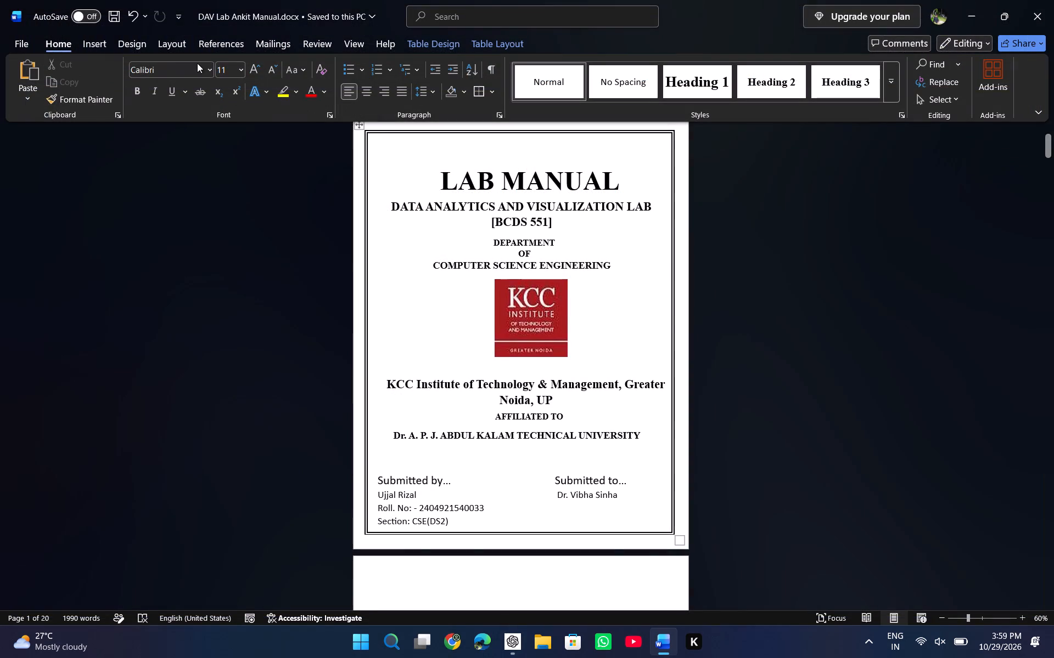
Replace the student name under "Submitted by…" on the cover page with Ankit's full name.
{"action": "left_click", "coordinate": [421, 489]}
{"action": "key", "text": "Left"}
{"action": "key", "text": "Left"}
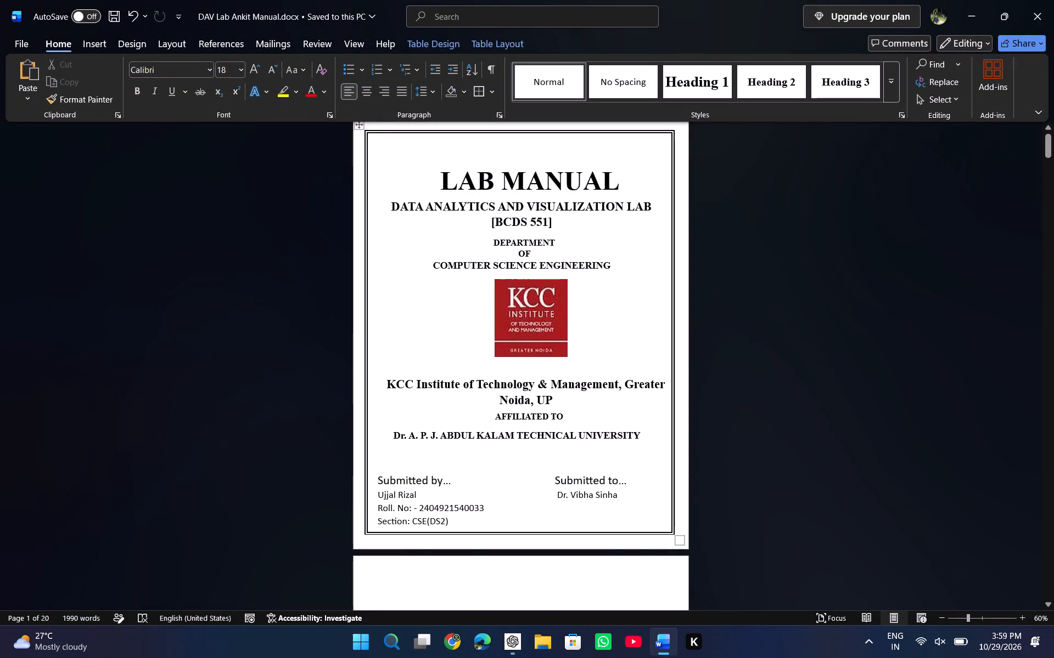
{"action": "key", "text": "BackSpace"}
{"action": "key", "text": "BackSpace"}
{"action": "key", "text": "BackSpace"}
{"action": "key", "text": "BackSpace"}
{"action": "key", "text": "BackSpace"}
{"action": "key", "text": "BackSpace"}
{"action": "key", "text": "BackSpace"}
{"action": "key", "text": "BackSpace"}
{"action": "key", "text": "BackSpace"}
{"action": "key", "text": "BackSpace"}
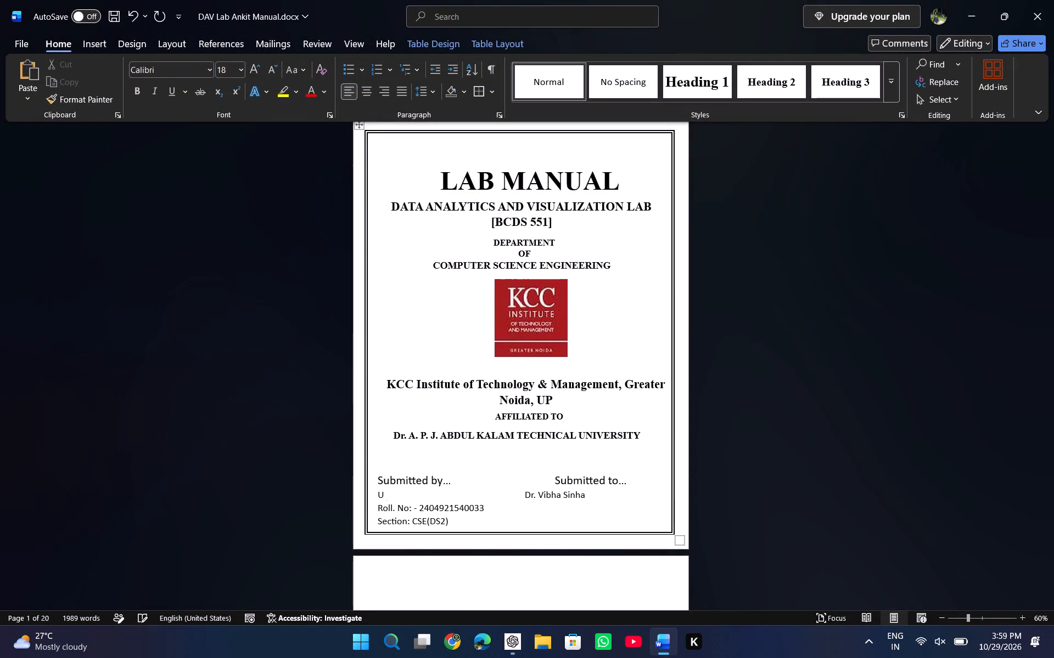
{"action": "key", "text": "BackSpace"}
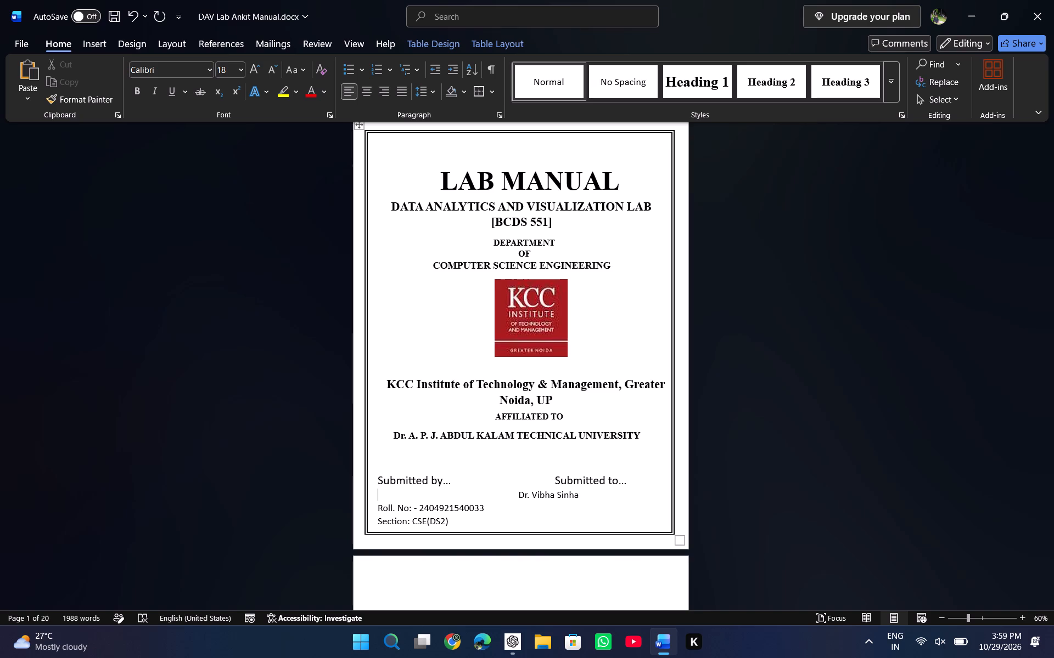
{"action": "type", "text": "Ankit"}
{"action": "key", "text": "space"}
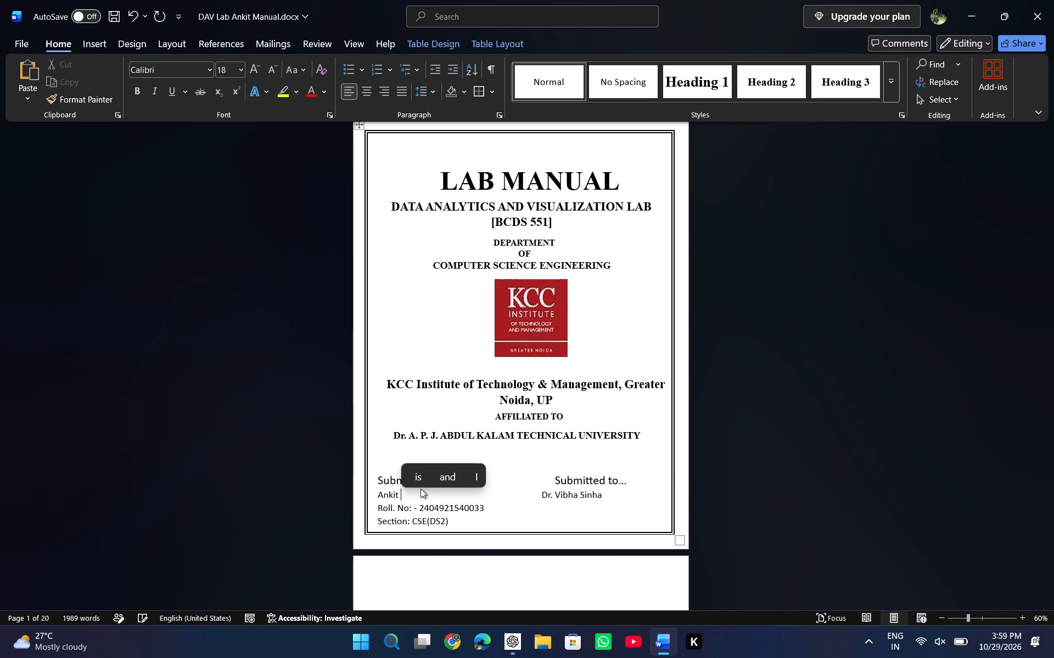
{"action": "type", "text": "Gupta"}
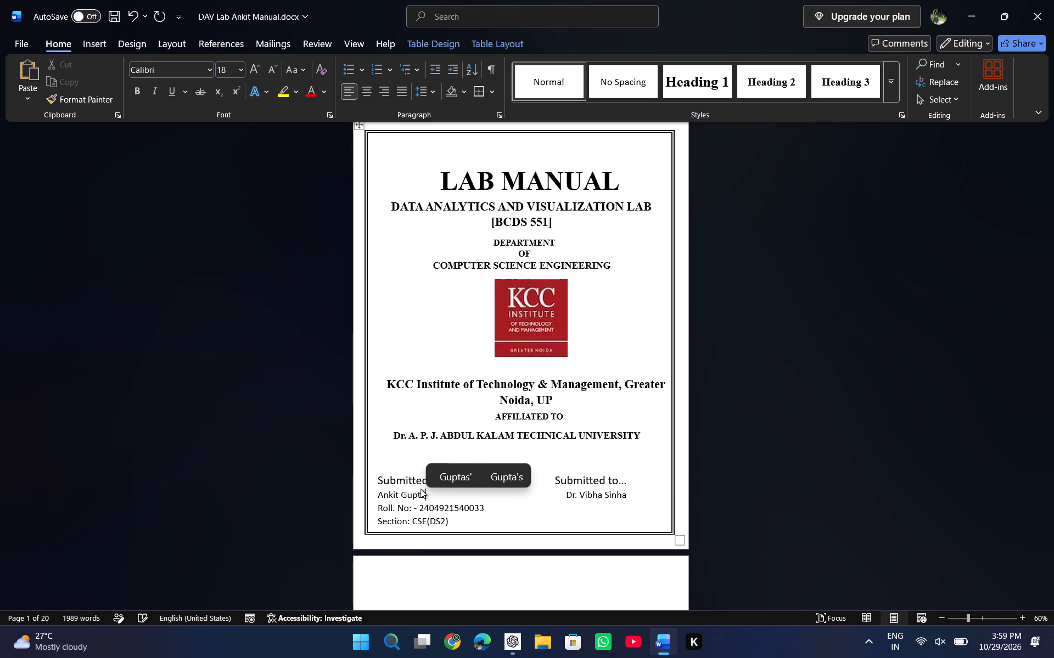
Remove two spaces before the teacher's name under "Submitted to…" to realign it, and save the document.
{"action": "left_click", "coordinate": [554, 493]}
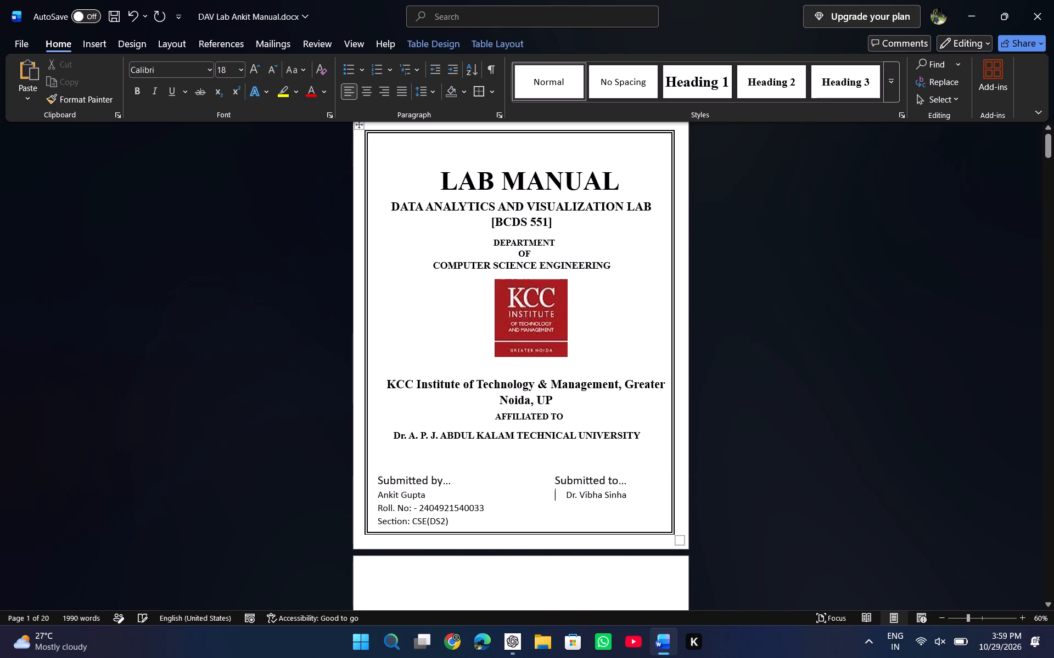
{"action": "key", "text": "Right"}
{"action": "key", "text": "Right"}
{"action": "key", "text": "Right"}
{"action": "key", "text": "Right"}
{"action": "key", "text": "Right"}
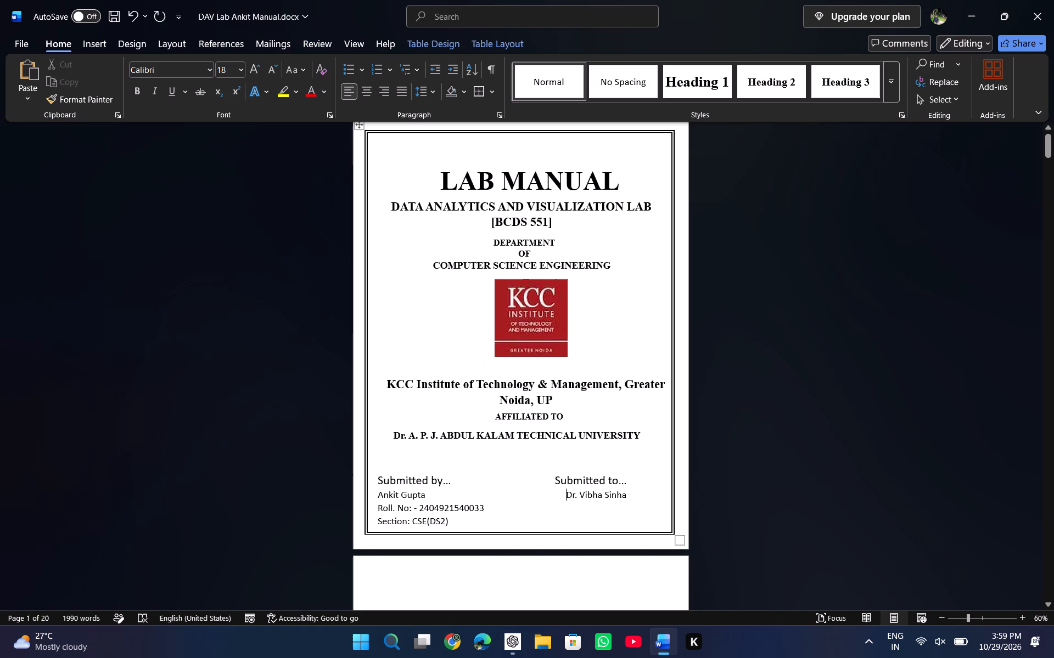
{"action": "key", "text": "BackSpace"}
{"action": "key", "text": "BackSpace"}
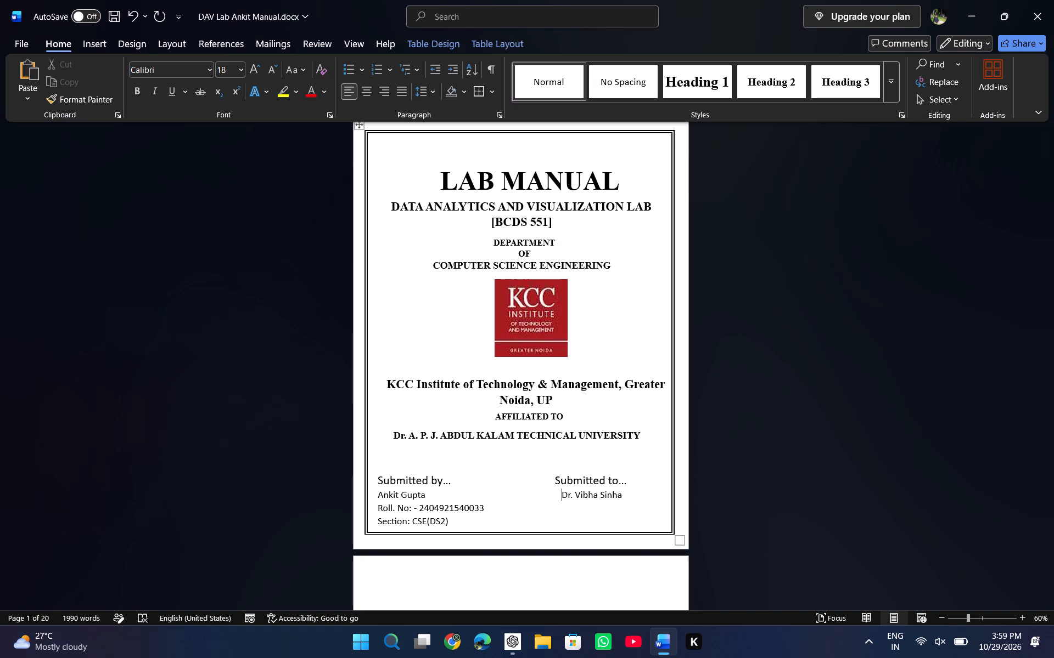
{"action": "key", "text": "ctrl+s"}
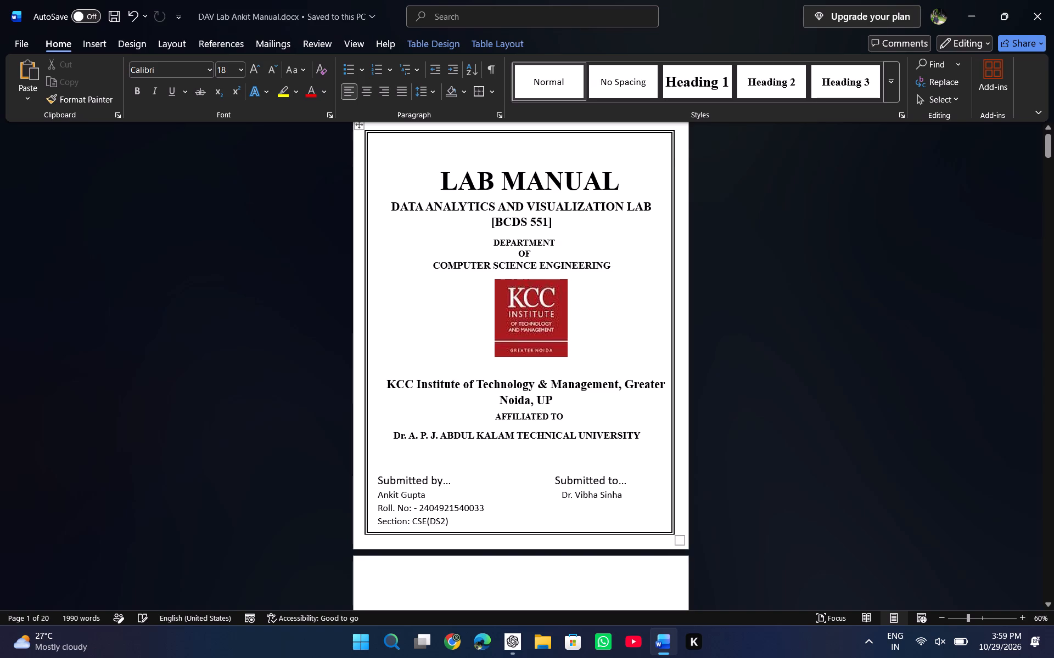
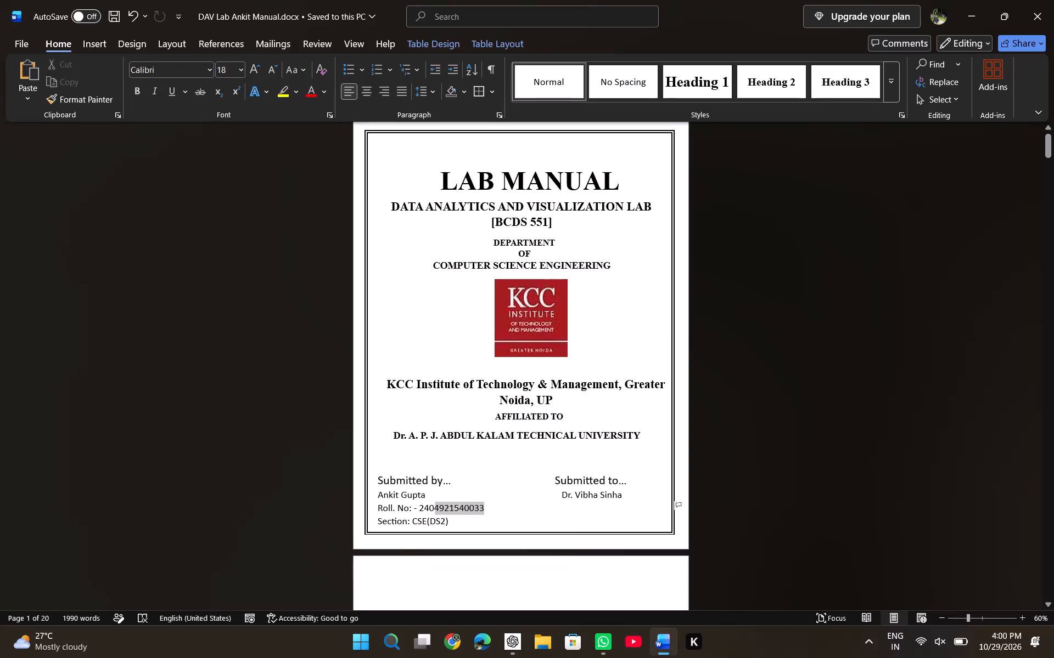
Replace the ending of the roll number under "Submitted by" on the cover page with the next student's roll number digits.
{"action": "key", "text": "BackSpace"}
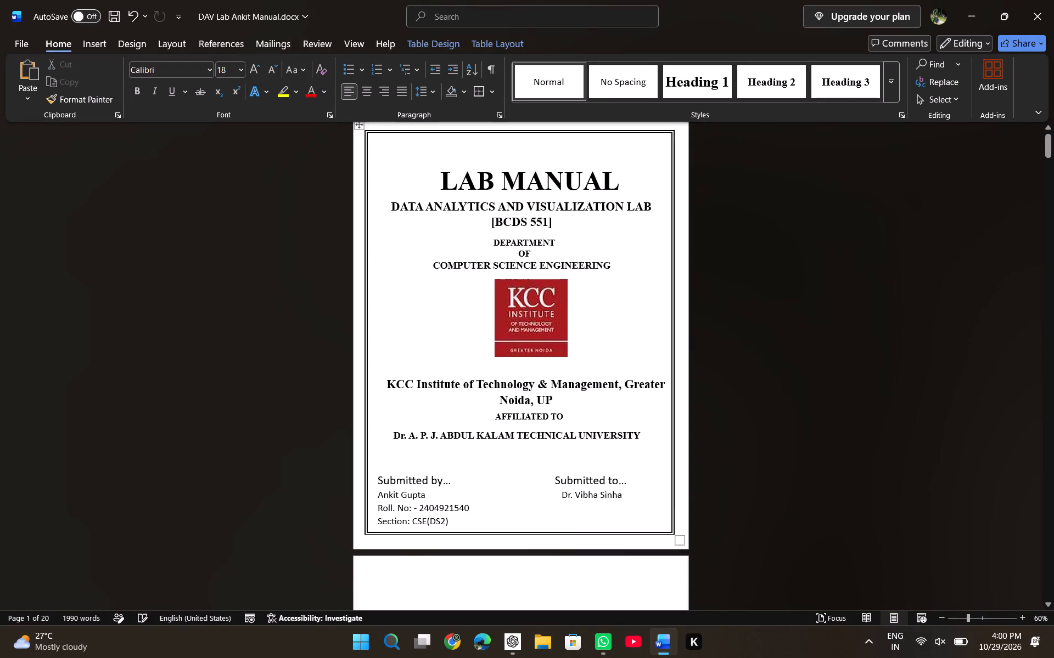
{"action": "key", "text": "BackSpace"}
{"action": "key", "text": "BackSpace"}
{"action": "key", "text": "BackSpace"}
{"action": "key", "text": "BackSpace"}
{"action": "key", "text": "BackSpace"}
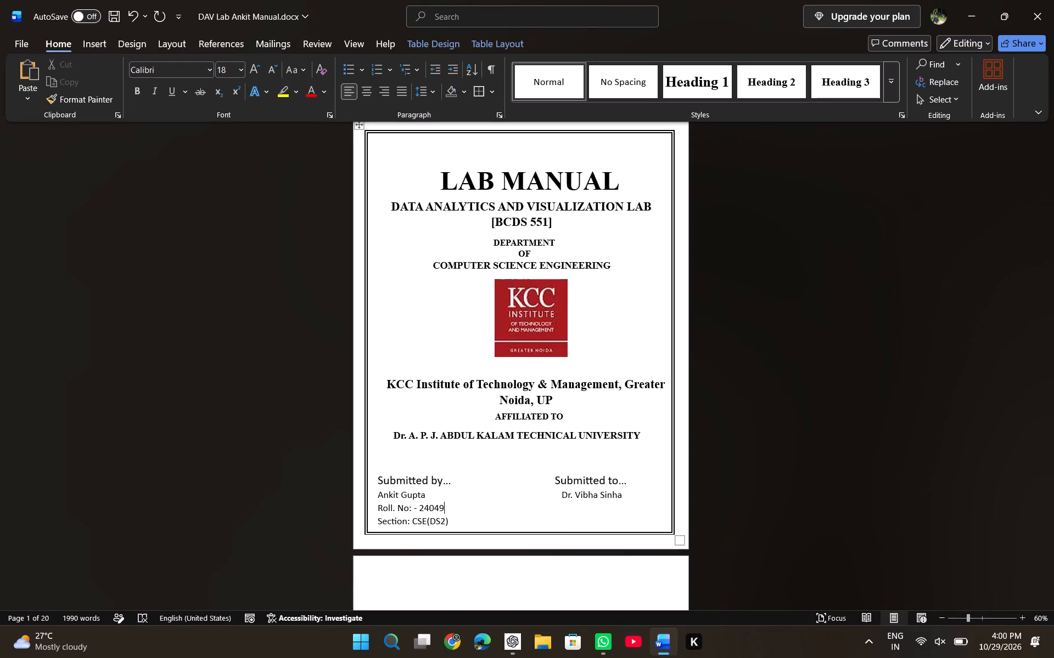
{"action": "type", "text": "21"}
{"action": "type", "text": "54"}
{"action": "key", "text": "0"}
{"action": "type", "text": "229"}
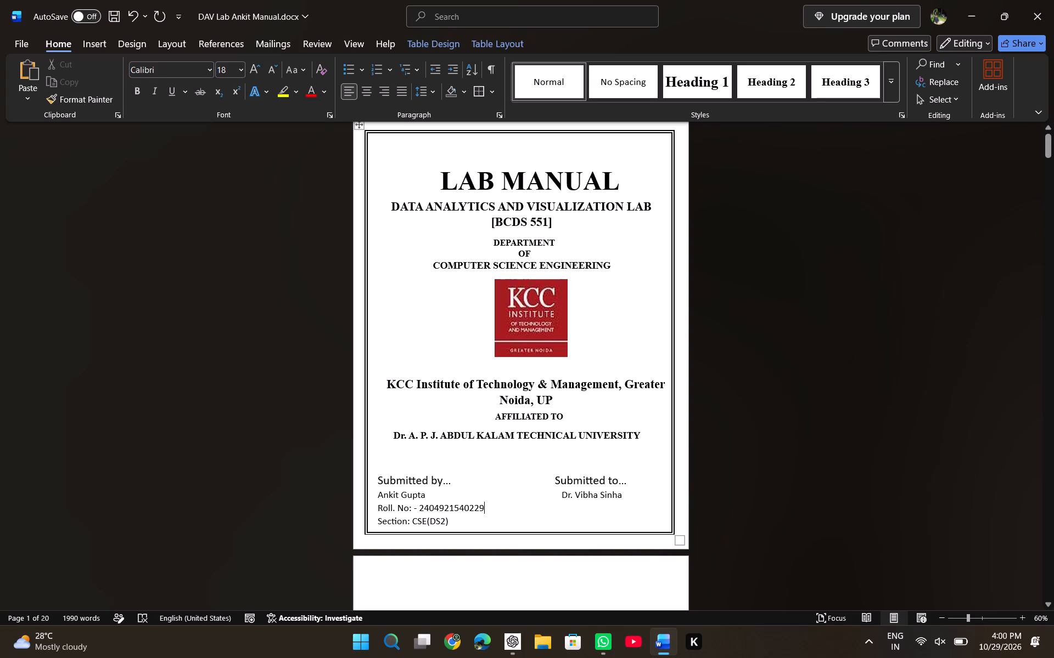
Replace the student's name under "Submitted by..." on the cover with Ujjal's full name, space out the neighbouring teacher's name, and save the document.
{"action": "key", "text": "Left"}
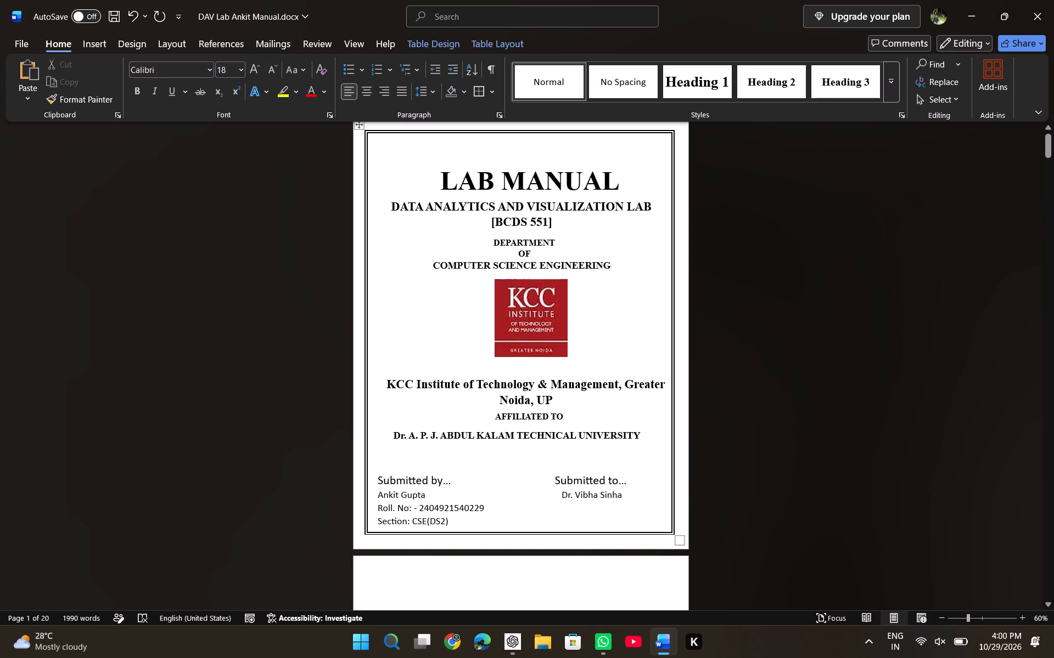
{"action": "left_click", "coordinate": [427, 494]}
{"action": "key", "text": "BackSpace"}
{"action": "key", "text": "BackSpace"}
{"action": "key", "text": "BackSpace"}
{"action": "key", "text": "BackSpace"}
{"action": "key", "text": "BackSpace"}
{"action": "key", "text": "BackSpace"}
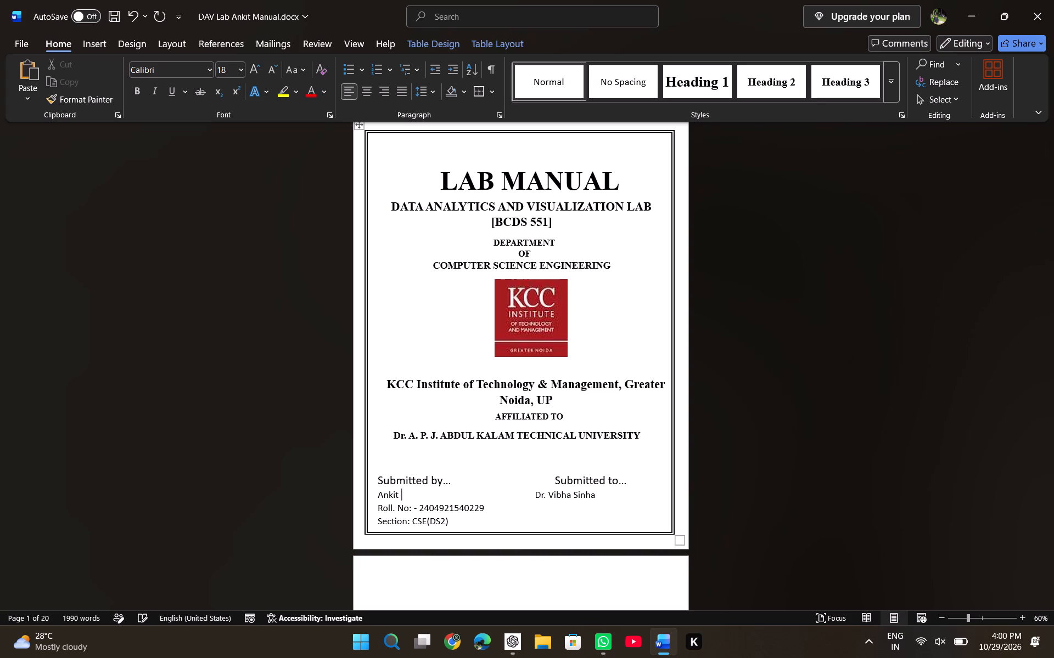
{"action": "key", "text": "BackSpace"}
{"action": "key", "text": "BackSpace"}
{"action": "key", "text": "BackSpace"}
{"action": "key", "text": "BackSpace"}
{"action": "key", "text": "BackSpace"}
{"action": "key", "text": "BackSpace"}
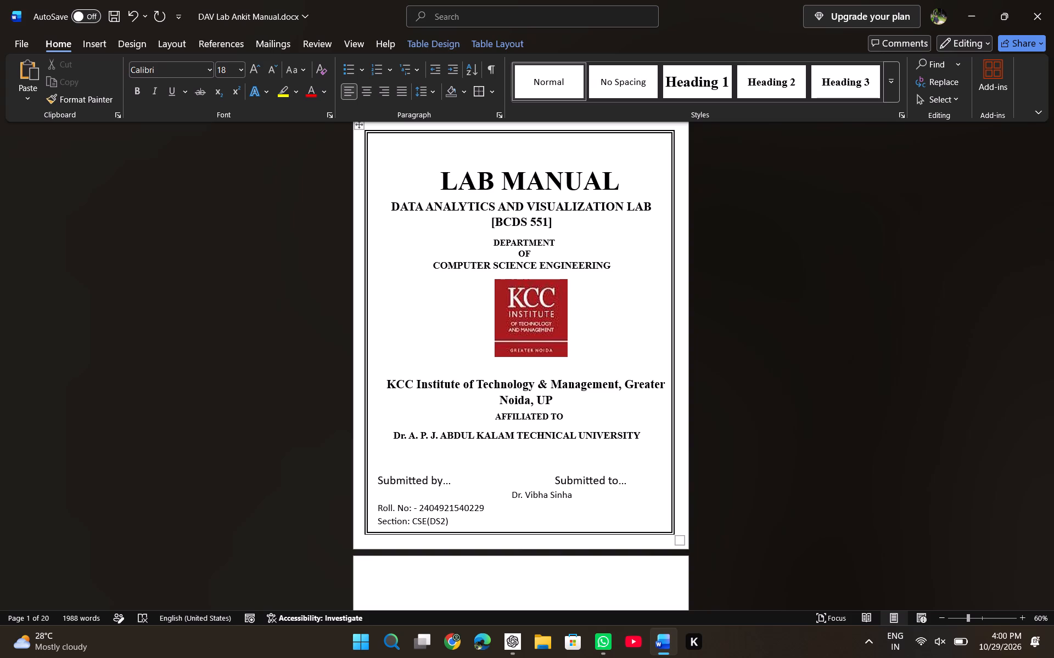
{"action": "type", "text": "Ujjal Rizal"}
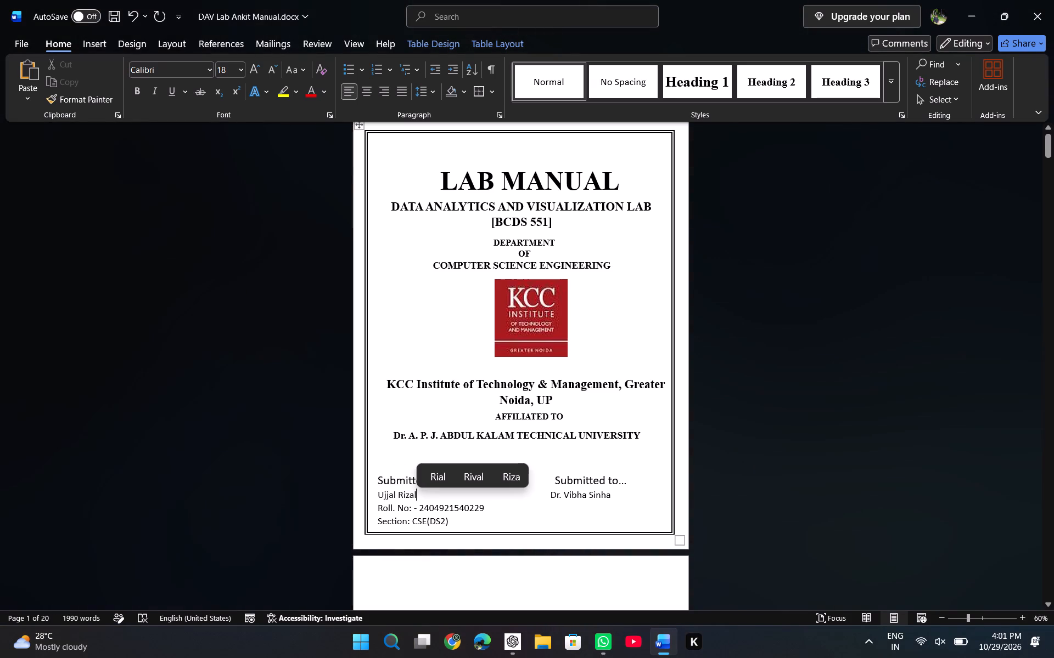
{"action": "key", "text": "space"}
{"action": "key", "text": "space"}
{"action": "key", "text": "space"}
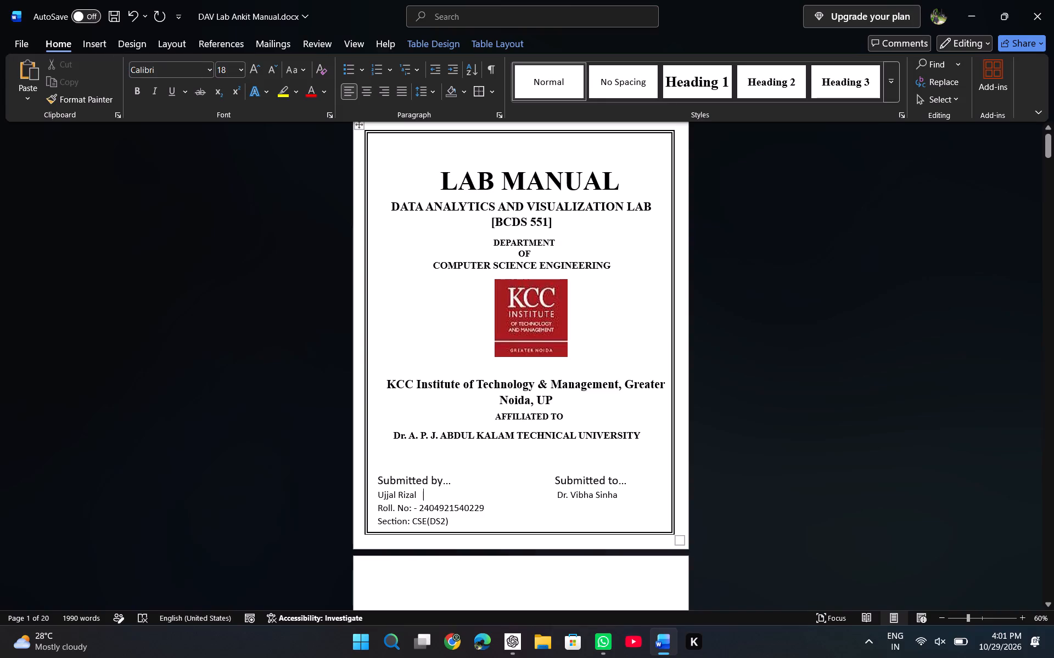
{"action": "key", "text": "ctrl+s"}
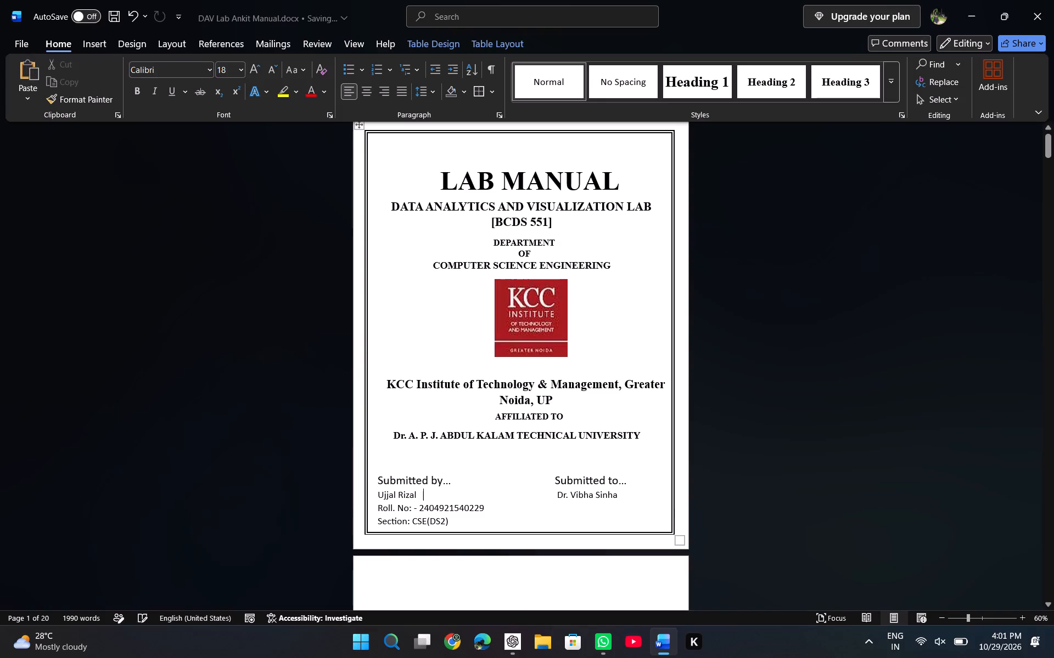
Save a copy of the manual to the Desktop in PDF format as "DAV Lab Ujjal Manual.pdf", replacing the existing file.
{"action": "left_click", "coordinate": [20, 46]}
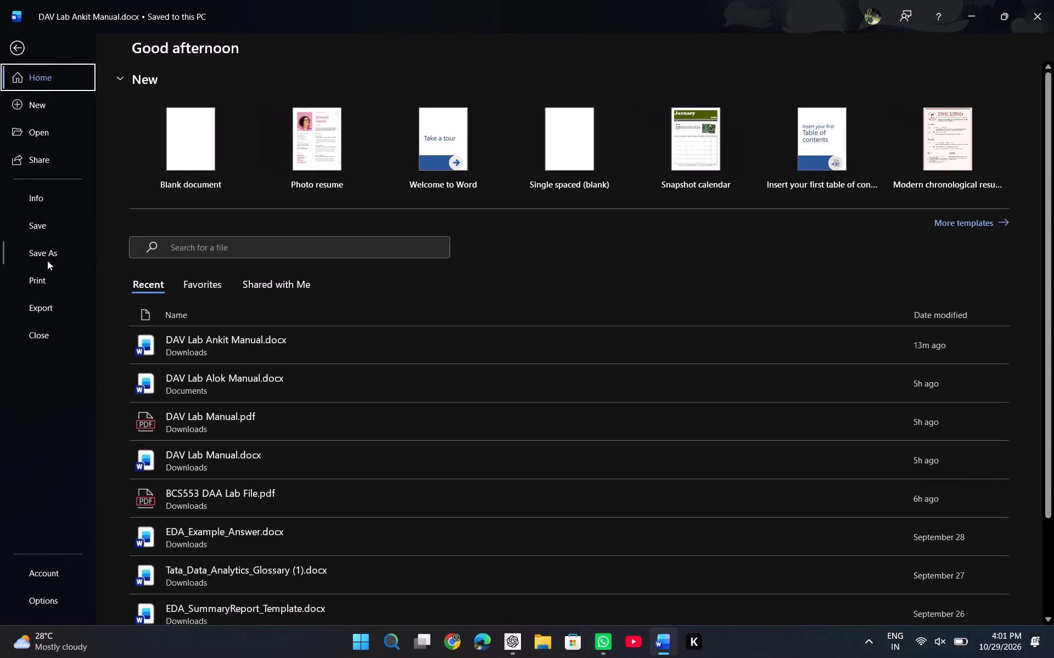
{"action": "left_click", "coordinate": [40, 247]}
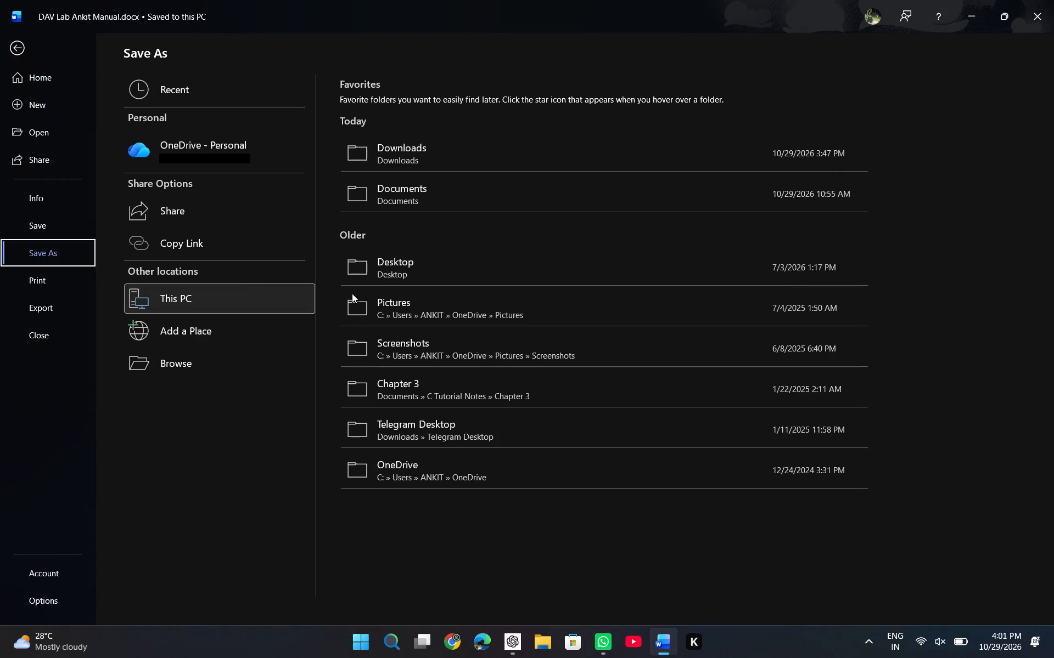
{"action": "left_click", "coordinate": [198, 290]}
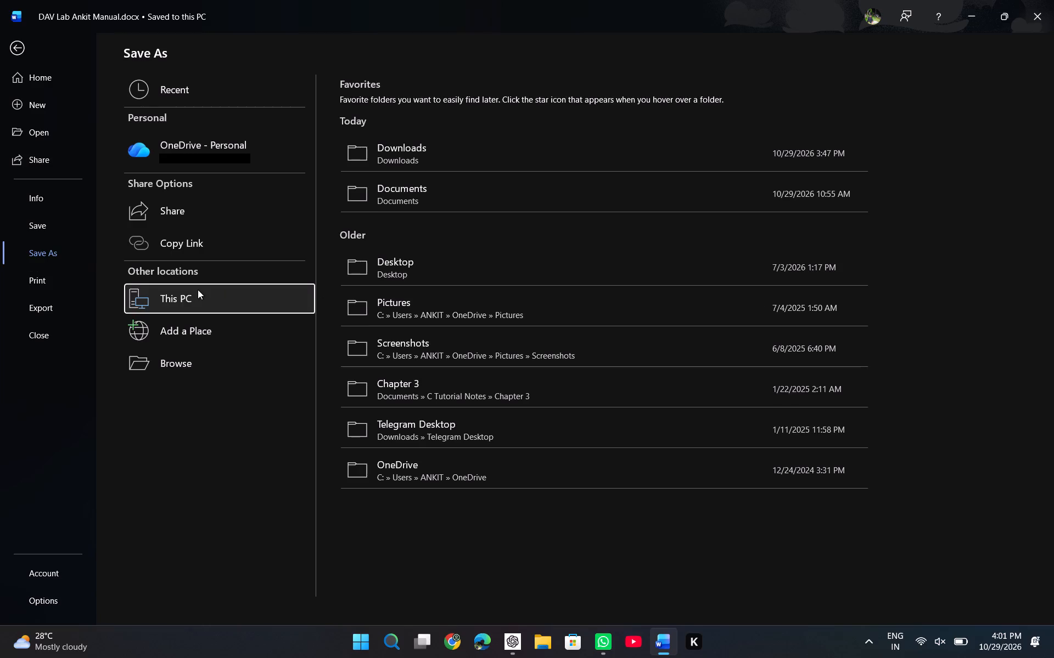
{"action": "left_click", "coordinate": [208, 294]}
{"action": "double_click", "coordinate": [184, 297]}
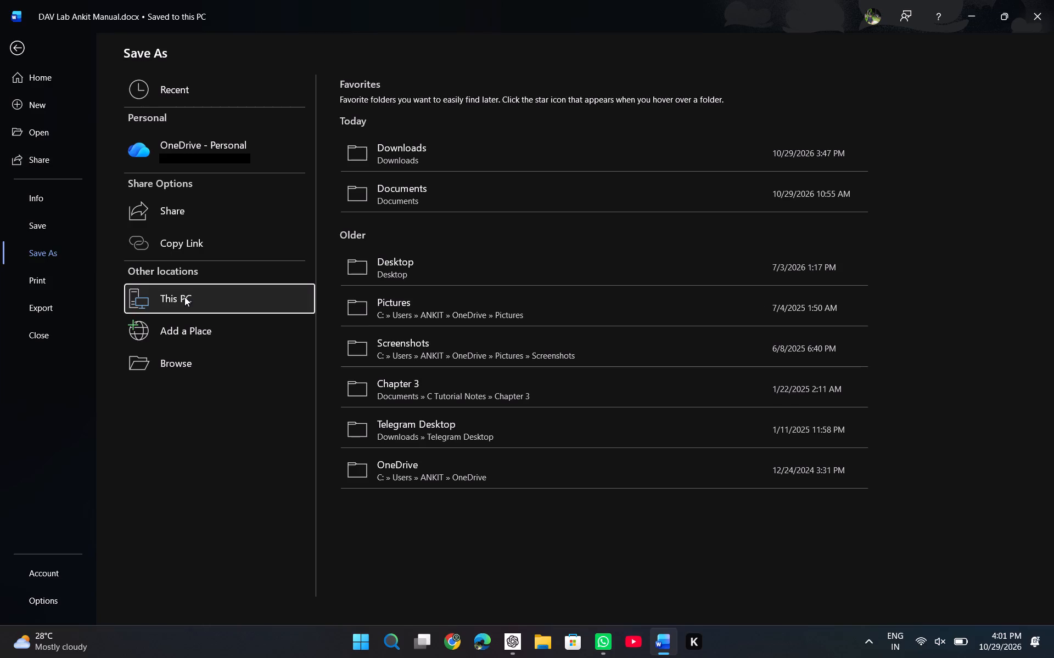
{"action": "left_click", "coordinate": [184, 297]}
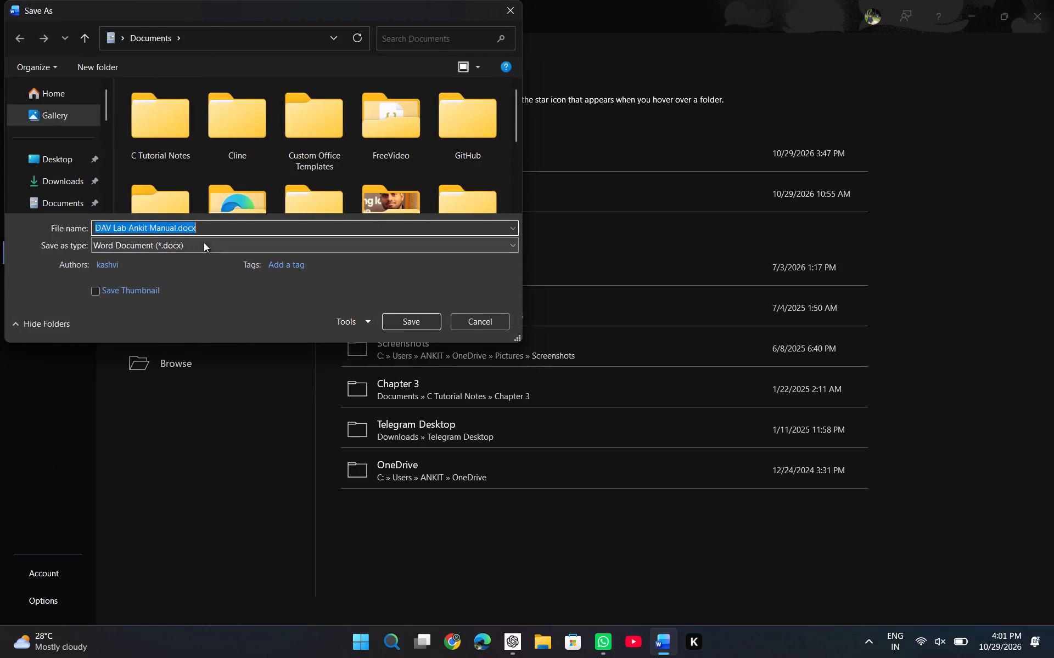
{"action": "left_click", "coordinate": [203, 236]}
{"action": "left_click", "coordinate": [203, 246]}
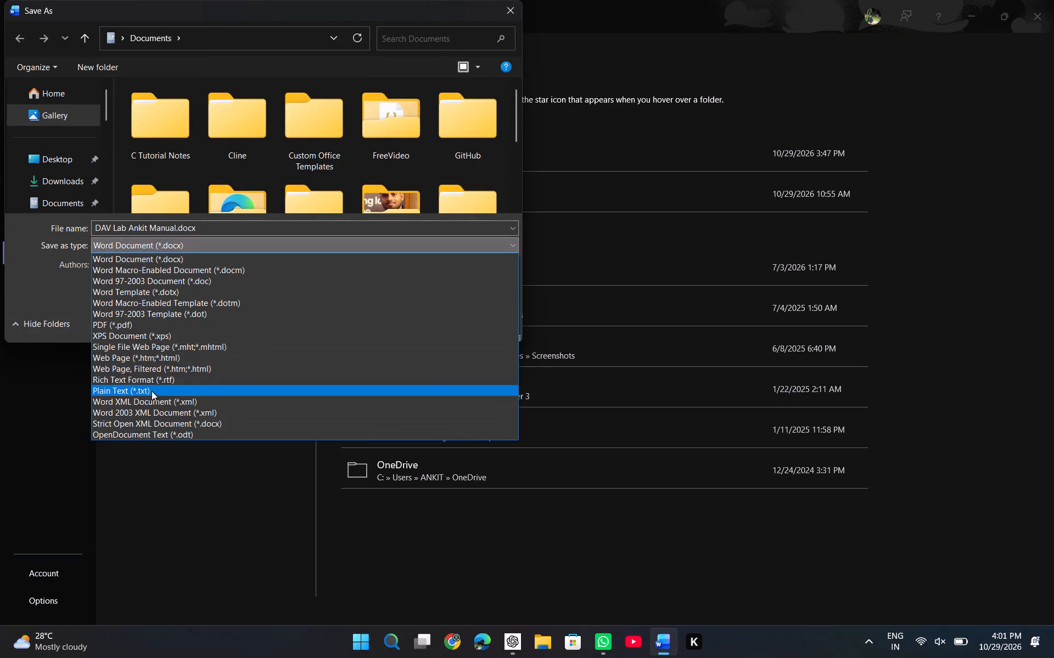
{"action": "left_click", "coordinate": [155, 326]}
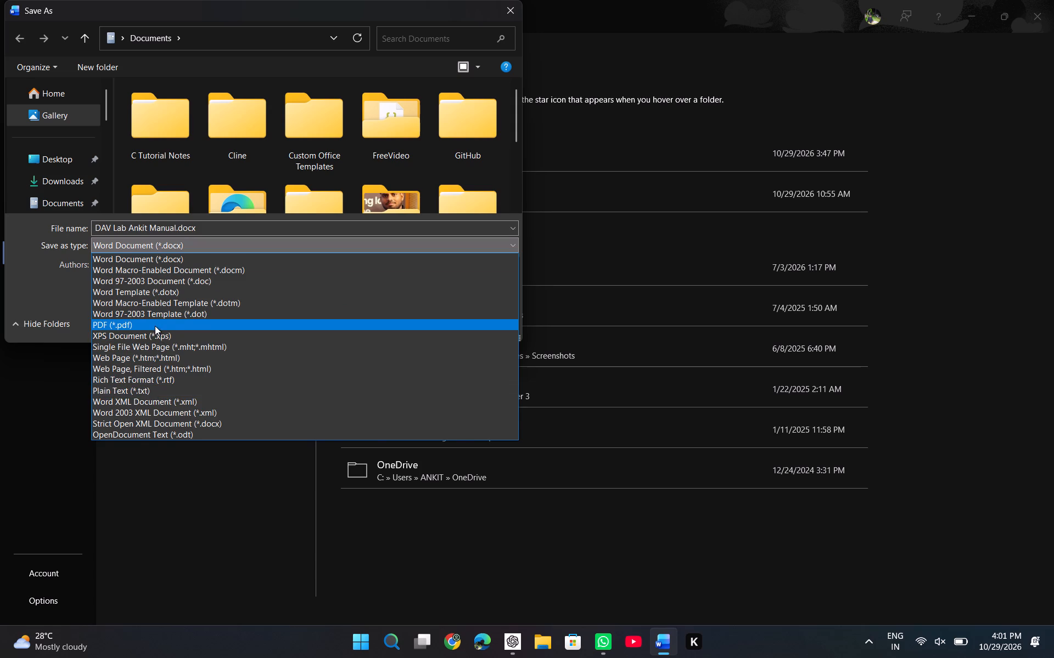
{"action": "left_click", "coordinate": [58, 164]}
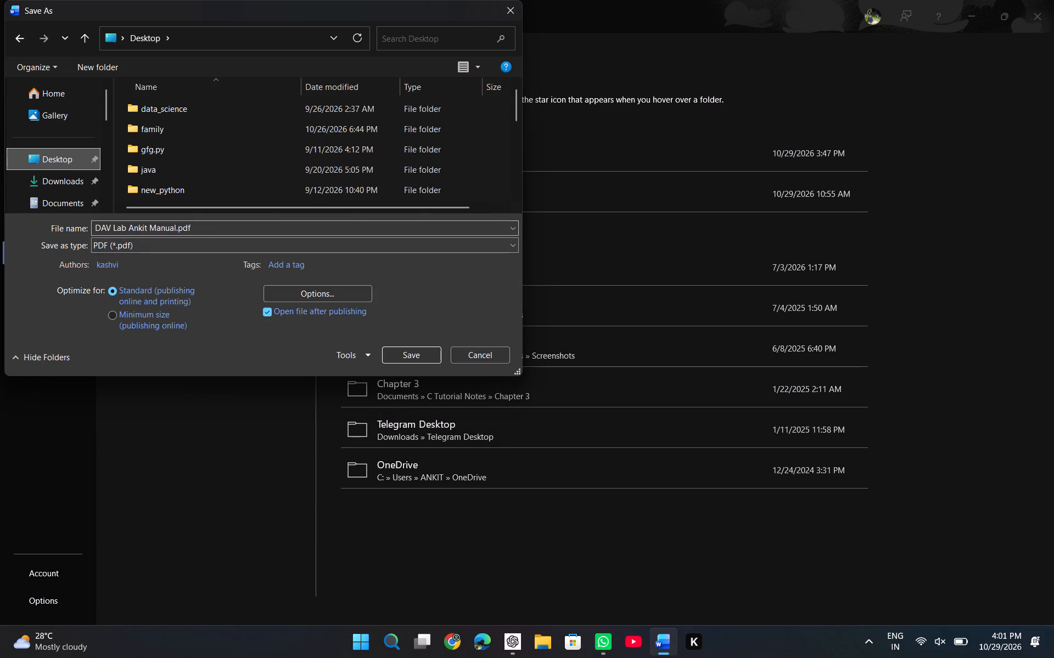
{"action": "left_click", "coordinate": [149, 225]}
{"action": "left_click", "coordinate": [149, 225]}
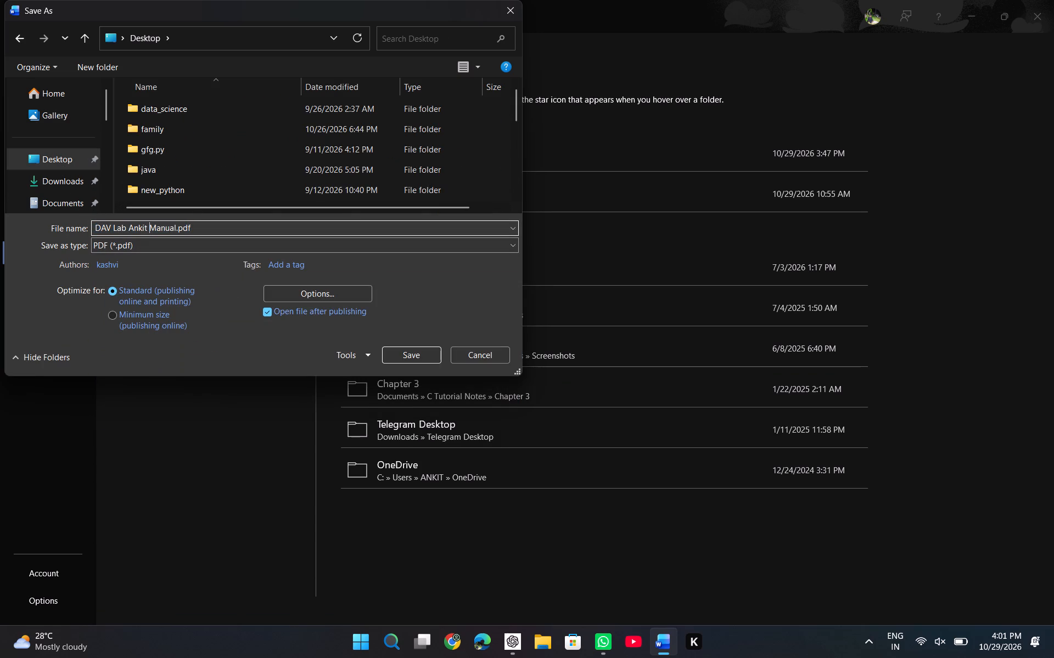
{"action": "key", "text": "Left"}
{"action": "key", "text": "BackSpace"}
{"action": "key", "text": "BackSpace"}
{"action": "key", "text": "BackSpace"}
{"action": "key", "text": "BackSpace"}
{"action": "key", "text": "BackSpace"}
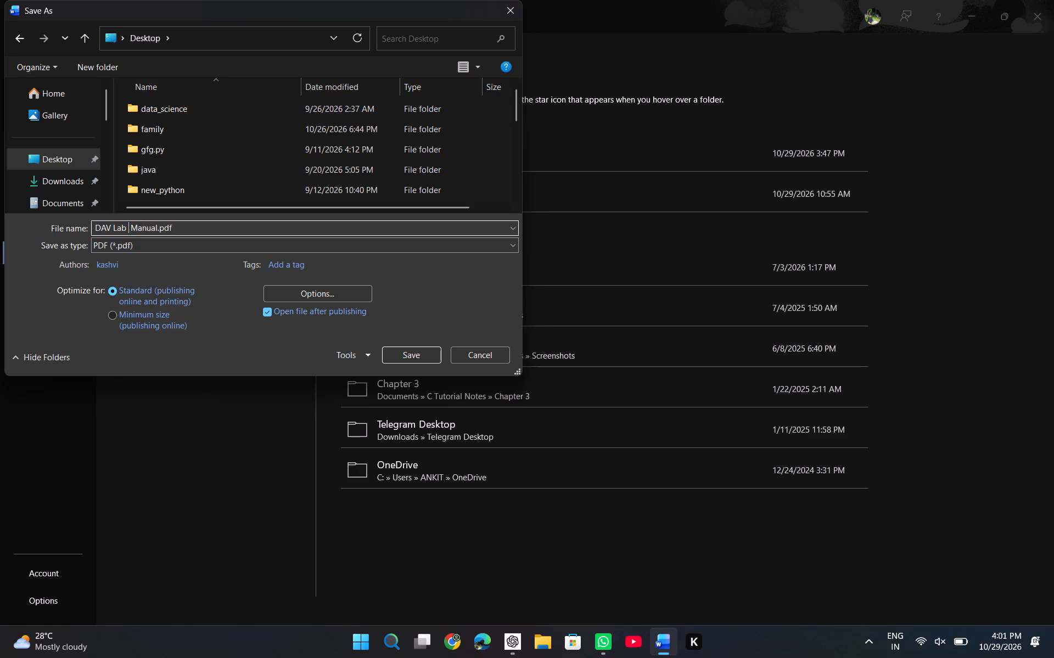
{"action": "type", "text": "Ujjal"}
{"action": "left_click", "coordinate": [411, 354]}
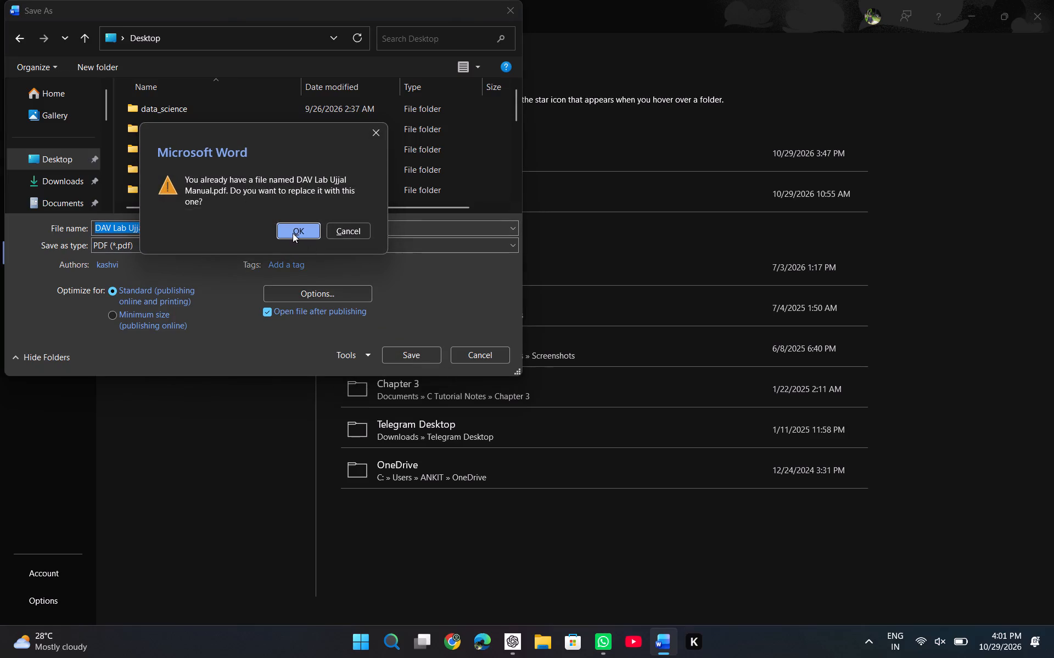
{"action": "left_click", "coordinate": [293, 233]}
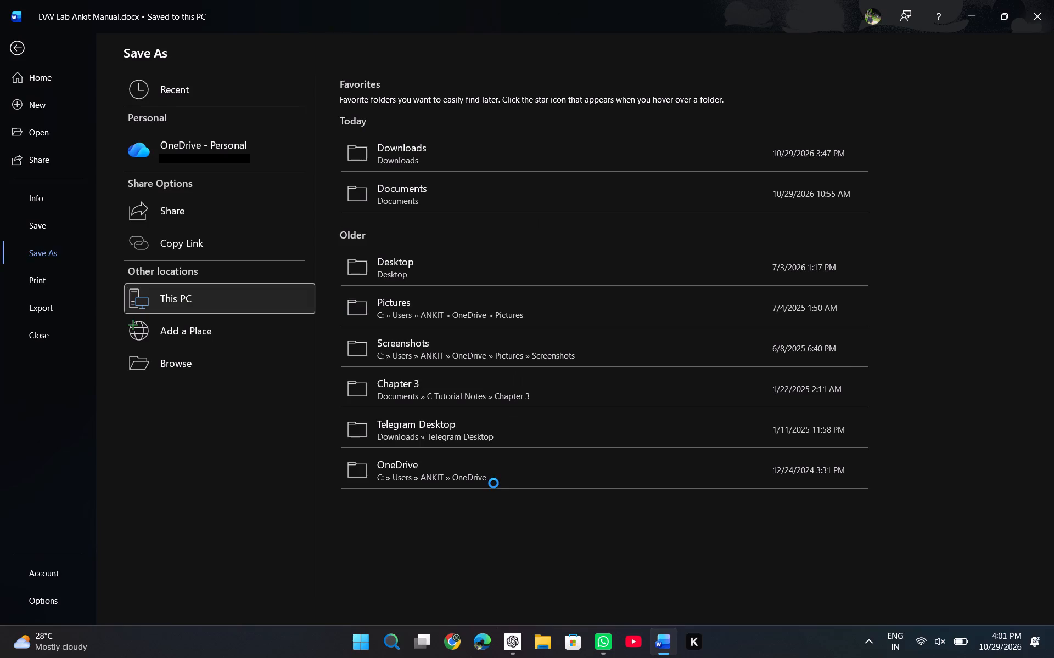
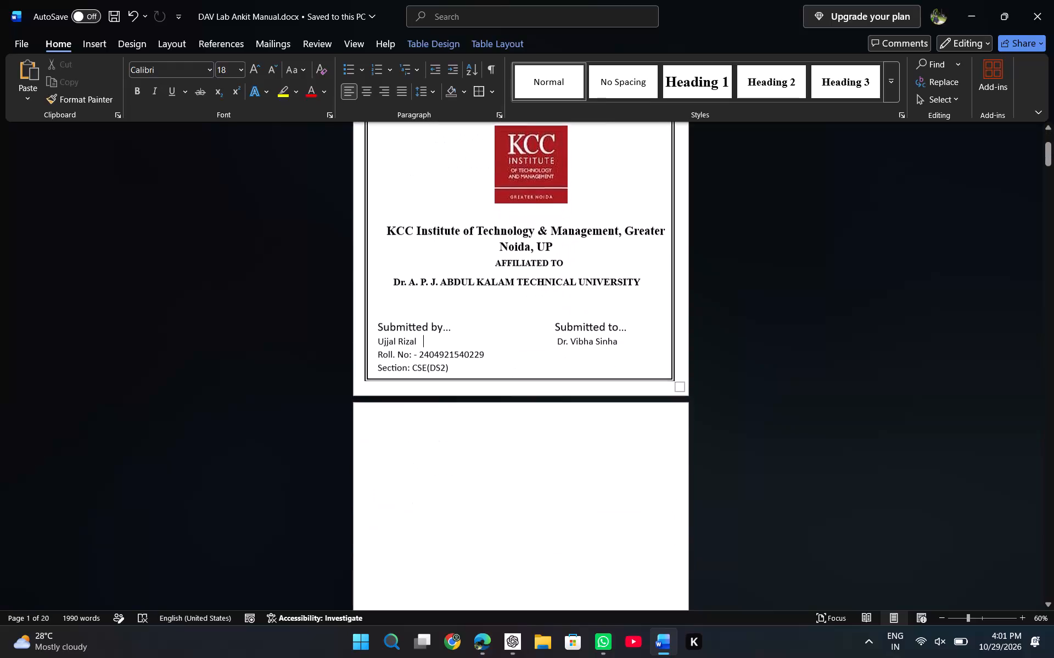
Switch to Microsoft Edge and check the student and teacher details on the cover page of the re-exported "DAV Lab Ujjal Manual.pdf".
{"action": "left_click", "coordinate": [486, 640]}
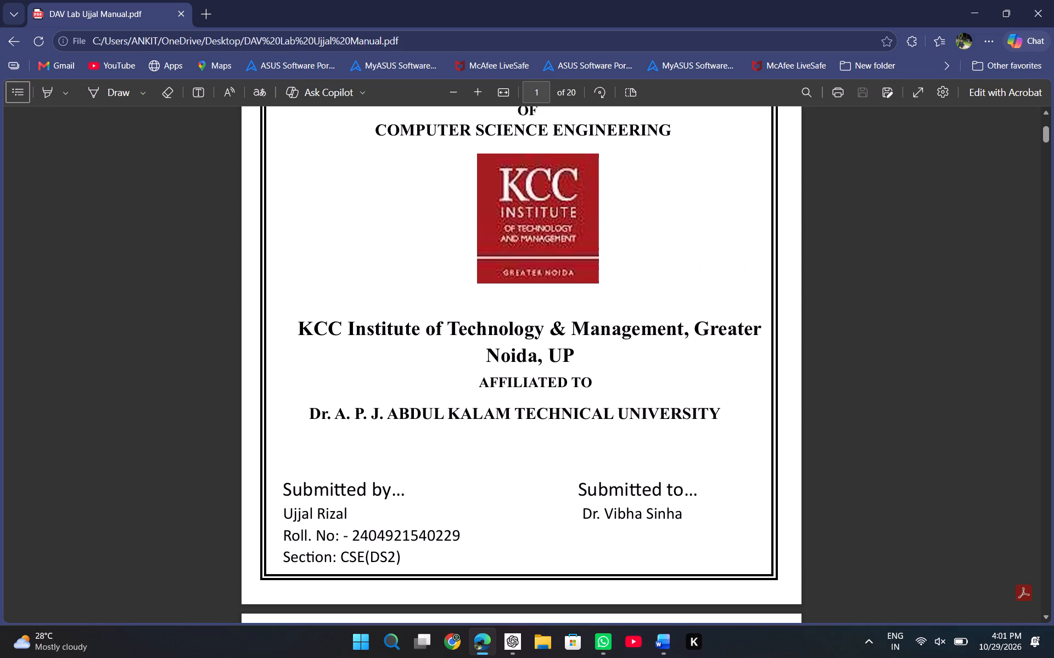
{"action": "scroll", "coordinate": [408, 423], "scroll_direction": "down", "scroll_amount": 1}
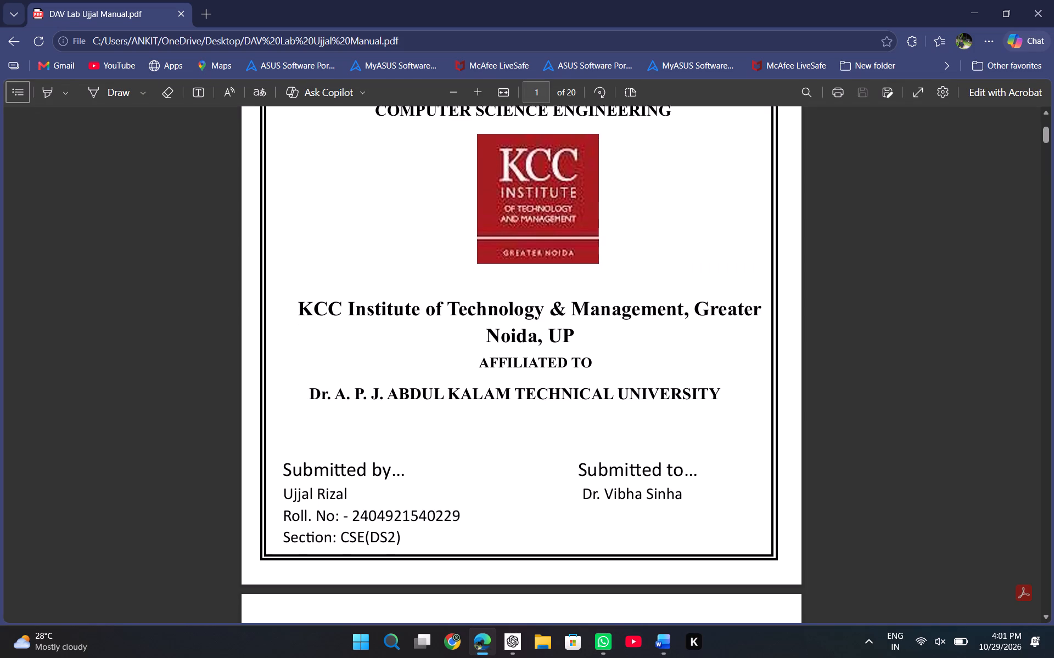
{"action": "scroll", "coordinate": [408, 423], "scroll_direction": "down", "scroll_amount": 1}
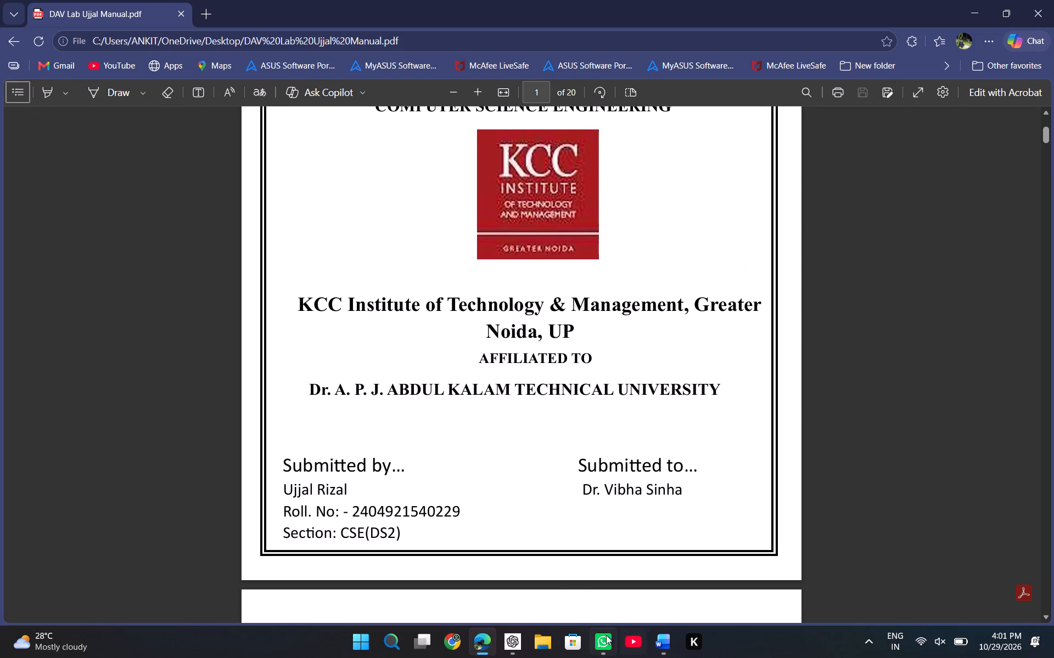
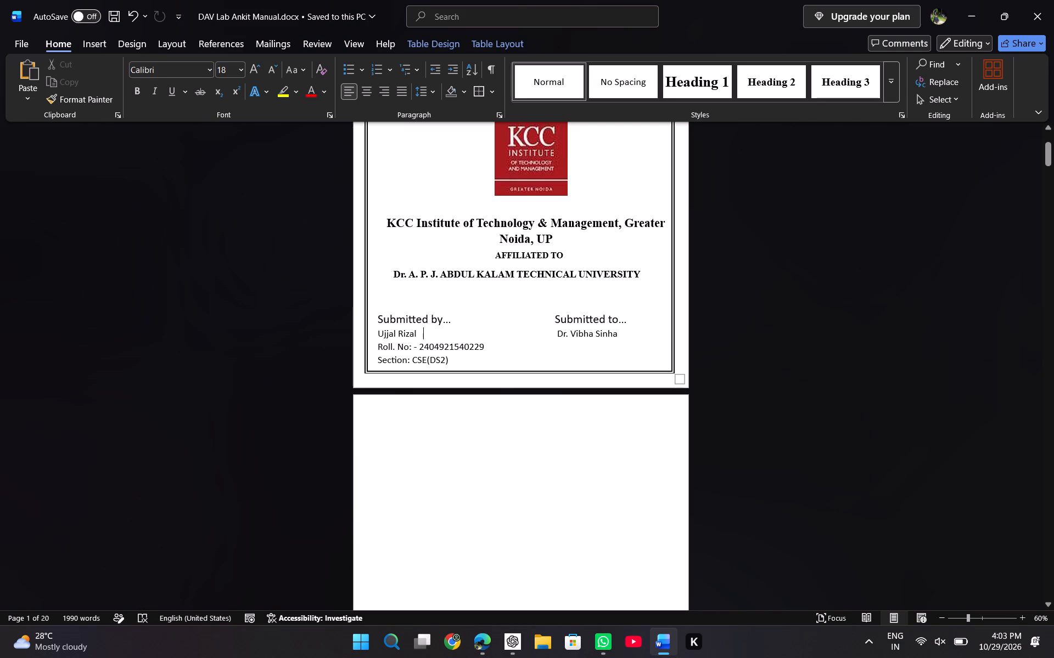
Change the last digits of the roll number under "Submitted by" on the cover page to the other student's number.
{"action": "key", "text": "Down"}
{"action": "key", "text": "Right"}
{"action": "key", "text": "Right"}
{"action": "key", "text": "Right"}
{"action": "key", "text": "Right"}
{"action": "key", "text": "Right"}
{"action": "key", "text": "Right"}
{"action": "key", "text": "Right"}
{"action": "key", "text": "Right"}
{"action": "key", "text": "Right"}
{"action": "key", "text": "Right"}
{"action": "key", "text": "Right"}
{"action": "key", "text": "Right"}
{"action": "key", "text": "BackSpace"}
{"action": "key", "text": "BackSpace"}
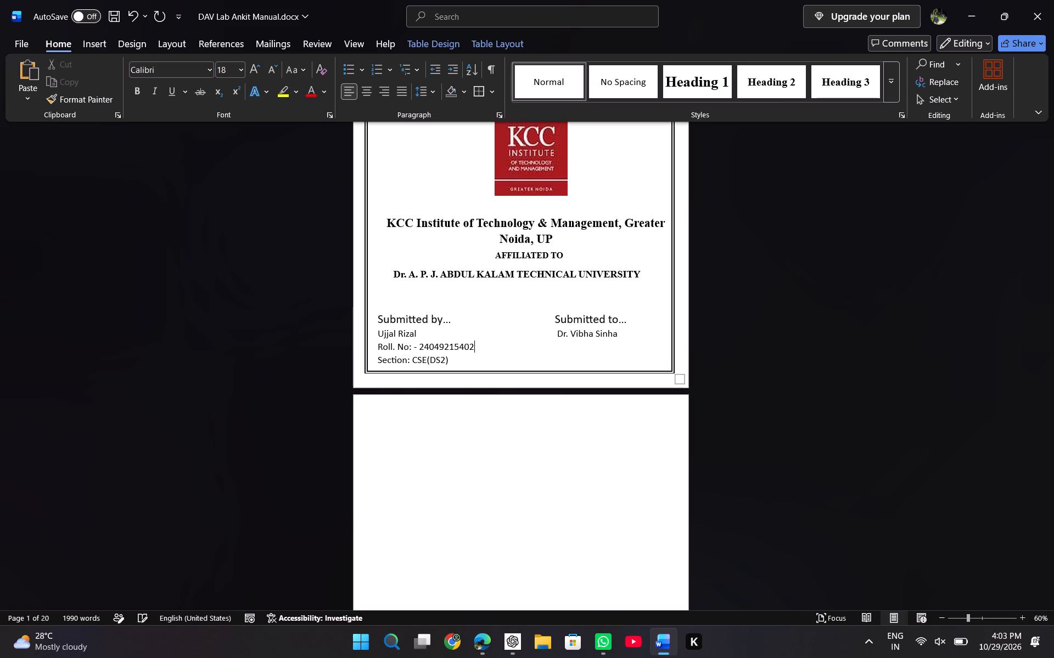
{"action": "key", "text": "BackSpace"}
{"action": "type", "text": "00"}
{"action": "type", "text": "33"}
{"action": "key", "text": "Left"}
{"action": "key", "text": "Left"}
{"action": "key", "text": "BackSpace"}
Replace the student name under "Submitted by" with the full name of the student Ankit, and save the document.
{"action": "scroll", "coordinate": [406, 325], "scroll_direction": "up", "scroll_amount": 6, "text": "ctrl"}
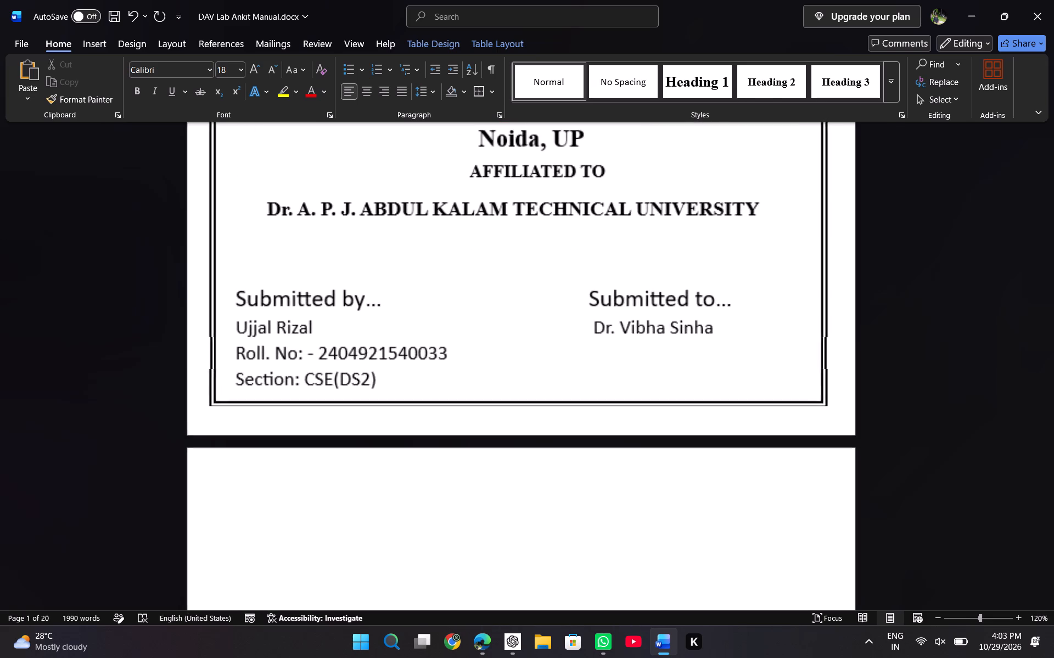
{"action": "scroll", "coordinate": [406, 325], "scroll_direction": "up", "scroll_amount": 1, "text": "ctrl"}
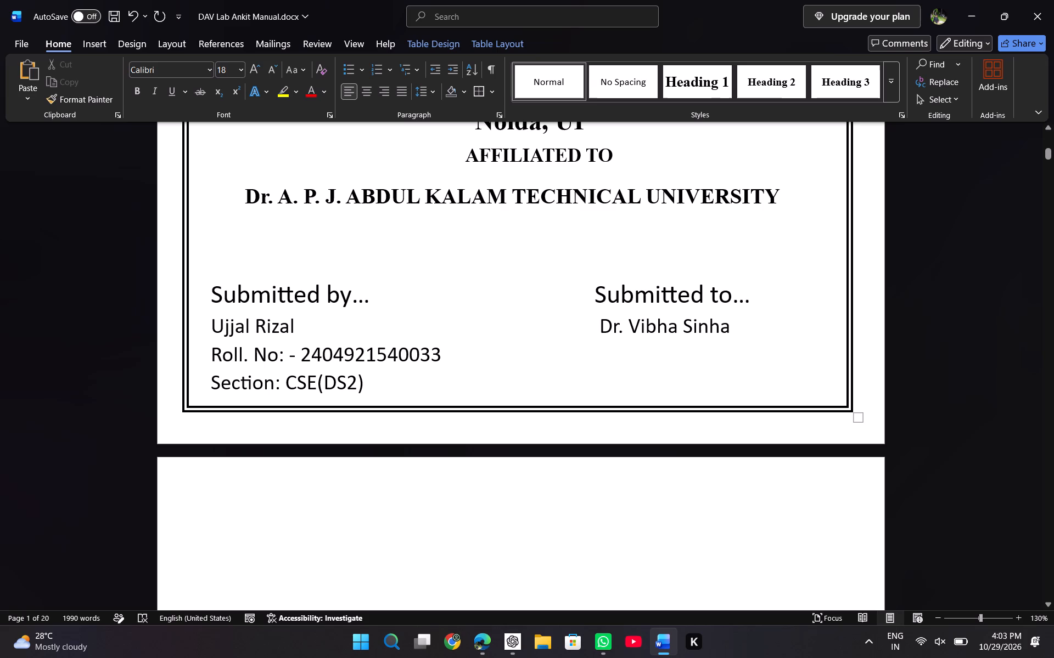
{"action": "left_click", "coordinate": [289, 323]}
{"action": "key", "text": "Right"}
{"action": "key", "text": "BackSpace"}
{"action": "key", "text": "BackSpace"}
{"action": "key", "text": "BackSpace"}
{"action": "key", "text": "BackSpace"}
{"action": "key", "text": "BackSpace"}
{"action": "key", "text": "BackSpace"}
{"action": "key", "text": "BackSpace"}
{"action": "key", "text": "BackSpace"}
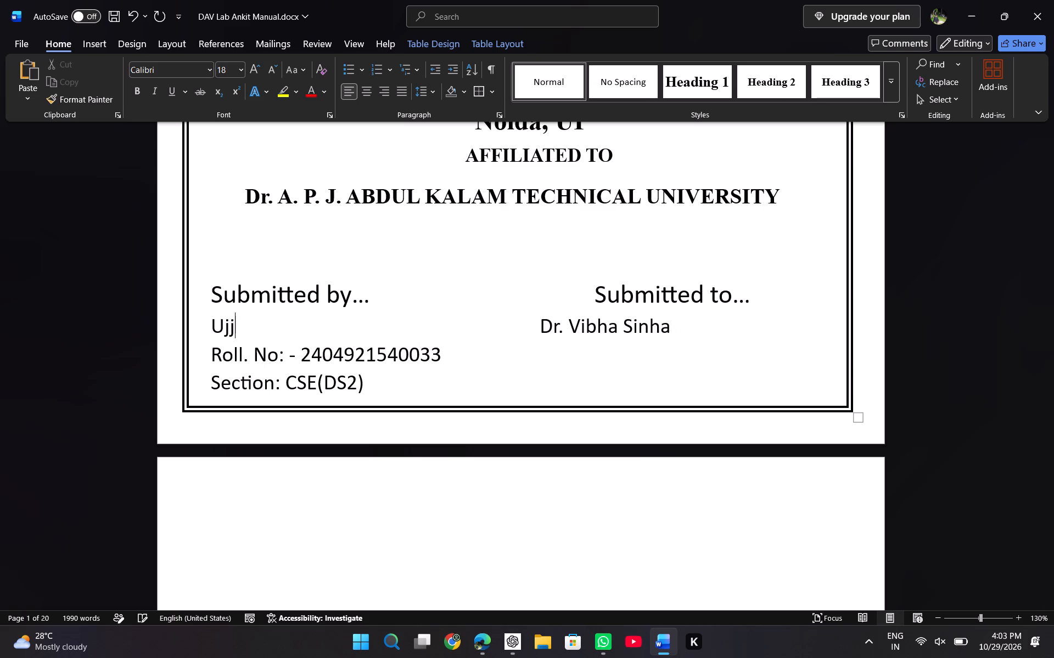
{"action": "key", "text": "BackSpace"}
{"action": "key", "text": "BackSpace"}
{"action": "key", "text": "BackSpace"}
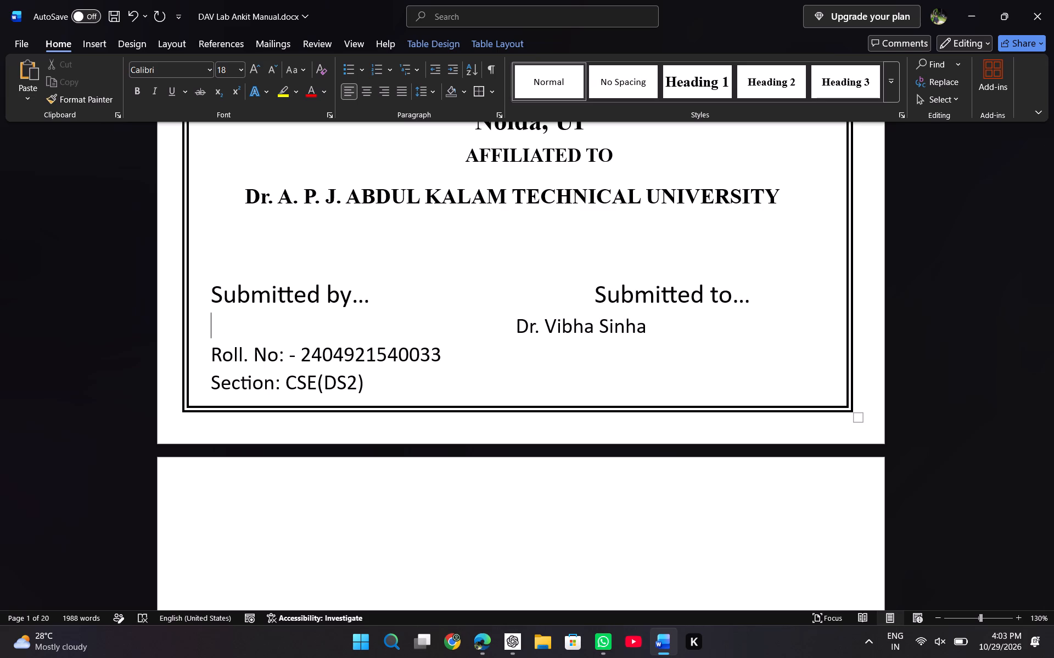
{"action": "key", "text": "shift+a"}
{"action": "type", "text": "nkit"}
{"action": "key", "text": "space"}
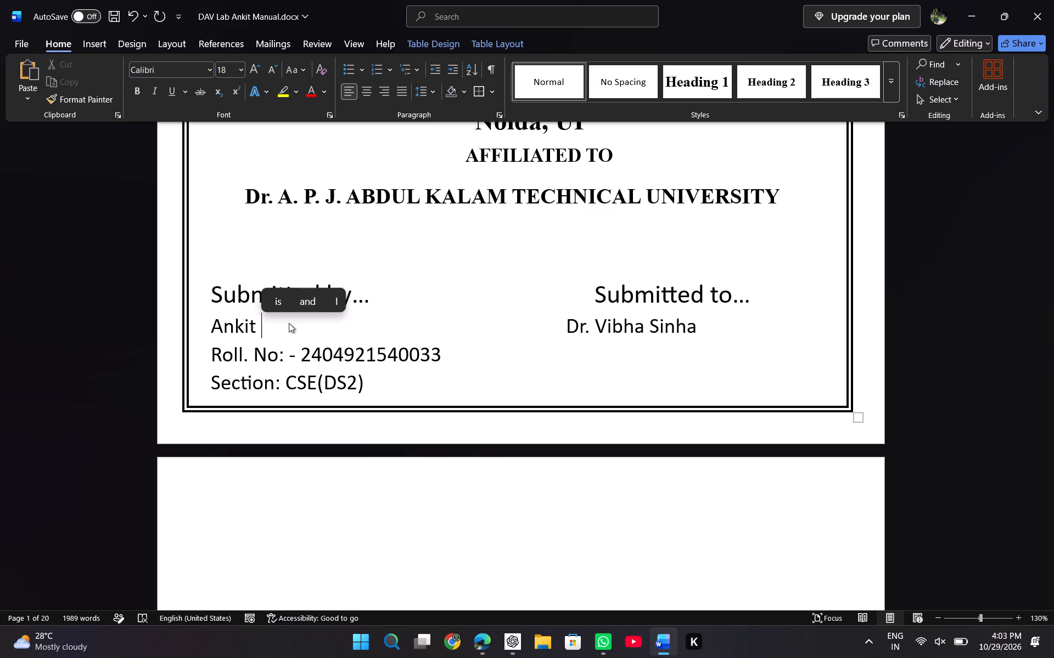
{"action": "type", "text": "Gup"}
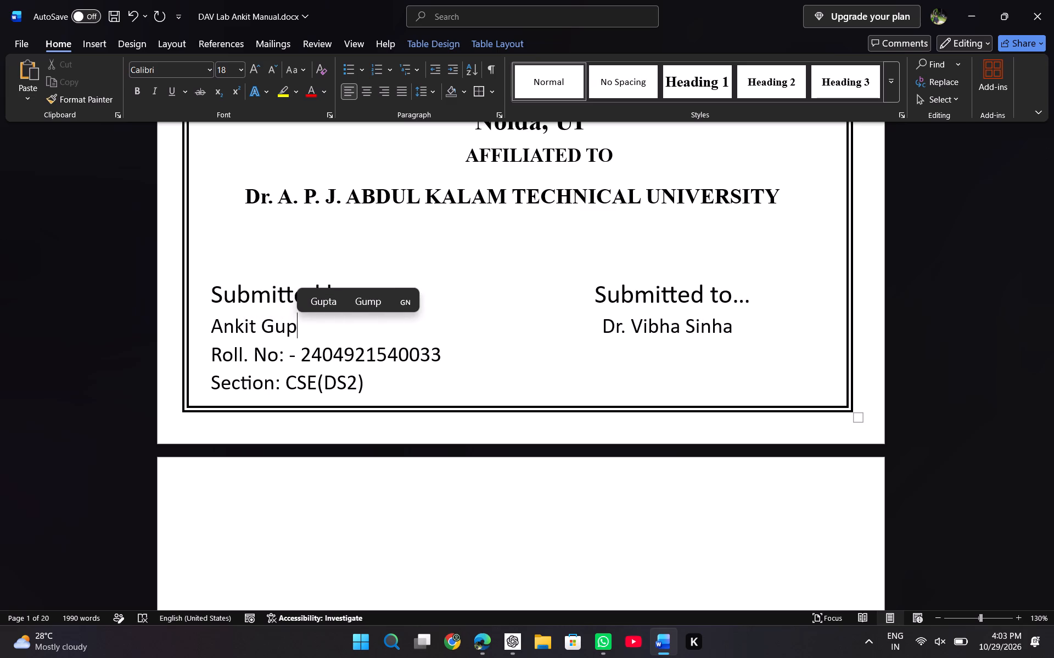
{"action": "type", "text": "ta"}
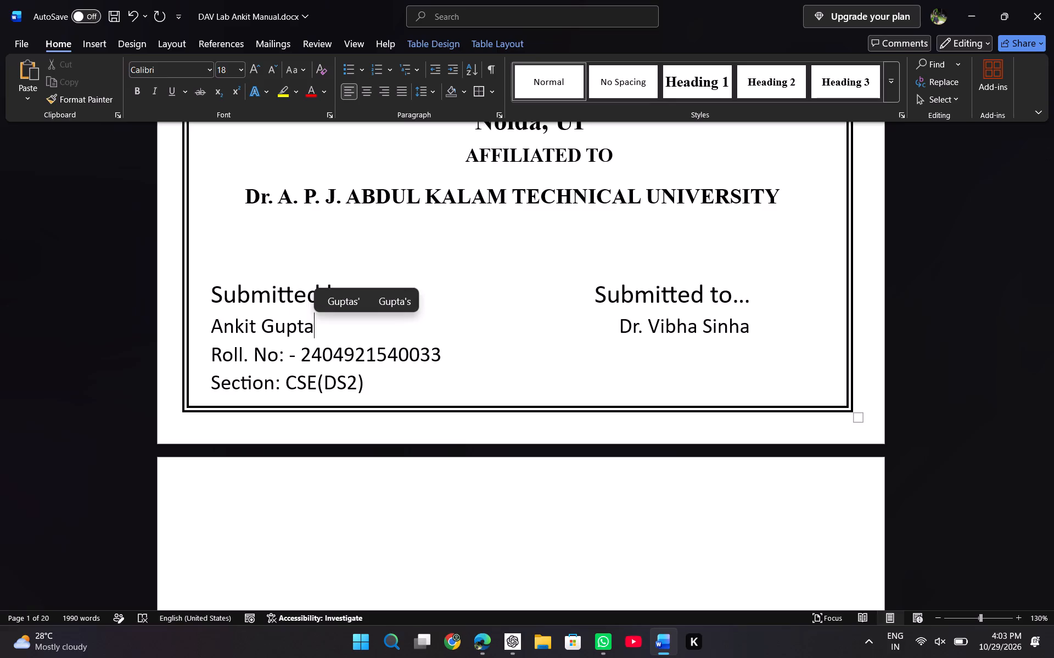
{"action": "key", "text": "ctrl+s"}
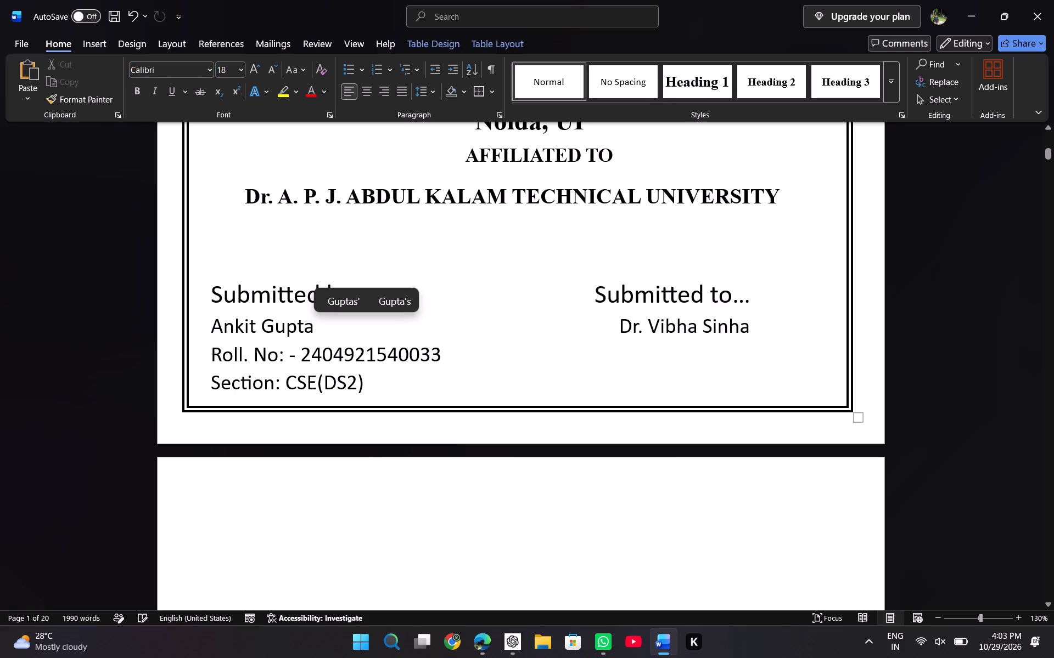
Open the save and export options for the updated lab manual.
{"action": "left_click", "coordinate": [24, 48]}
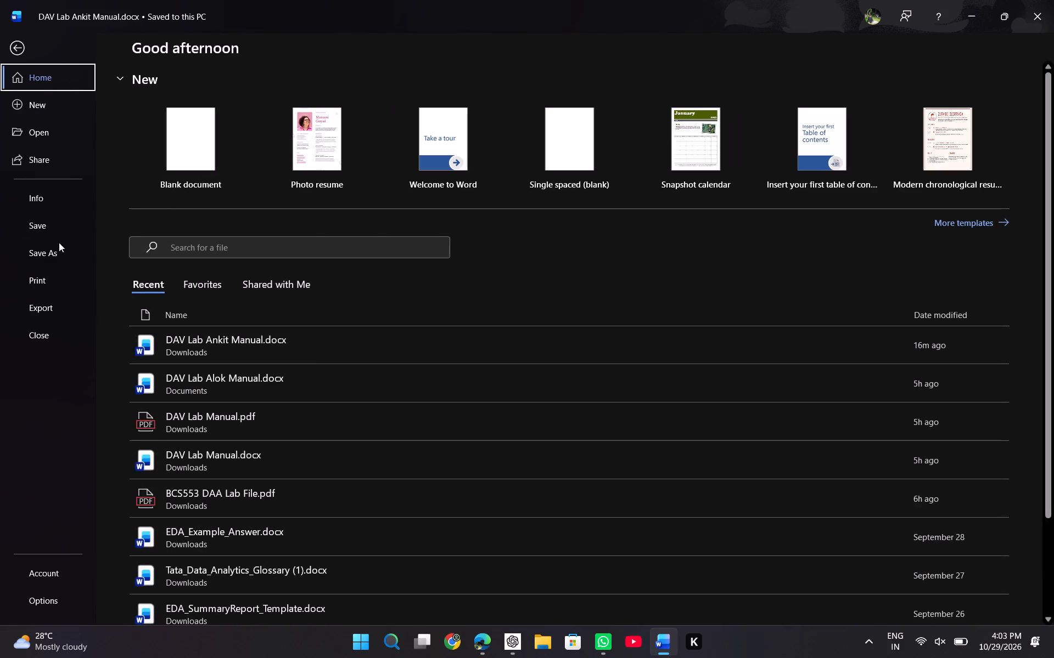
Export the lab manual to the Desktop folder as the PDF "DAV Lab Ankit Manual.pdf".
{"action": "left_click", "coordinate": [42, 250]}
{"action": "double_click", "coordinate": [256, 298]}
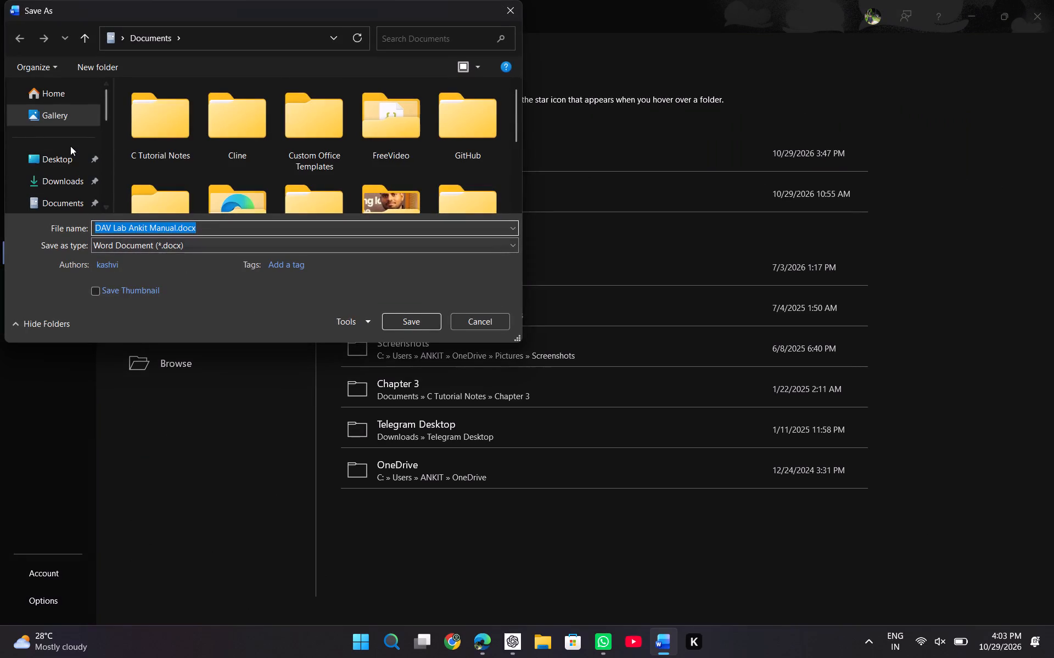
{"action": "left_click", "coordinate": [68, 150]}
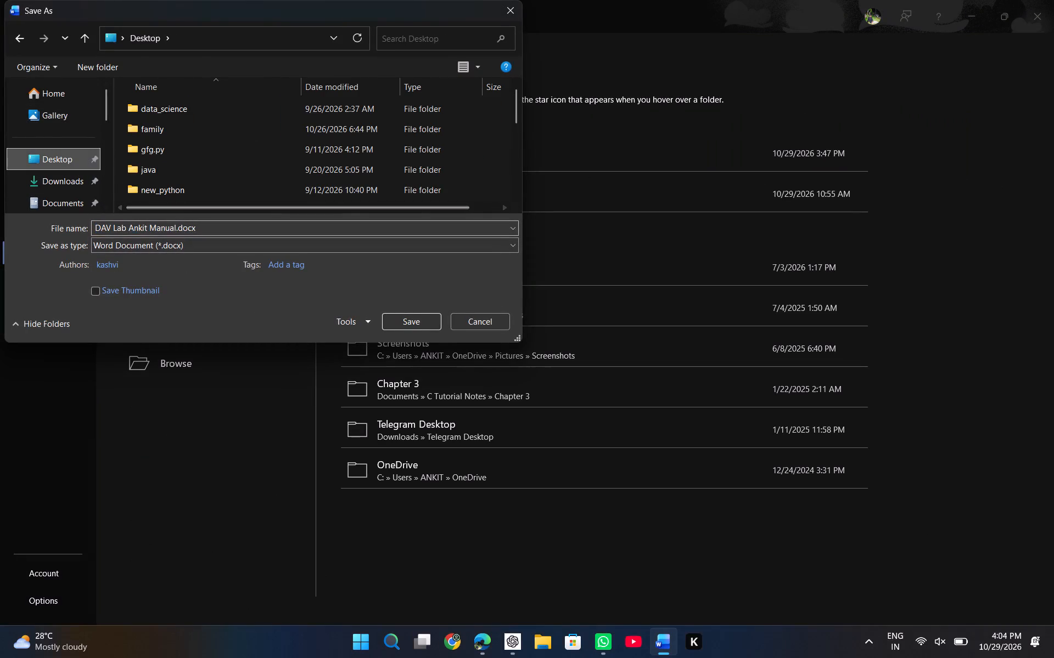
{"action": "left_click", "coordinate": [268, 244]}
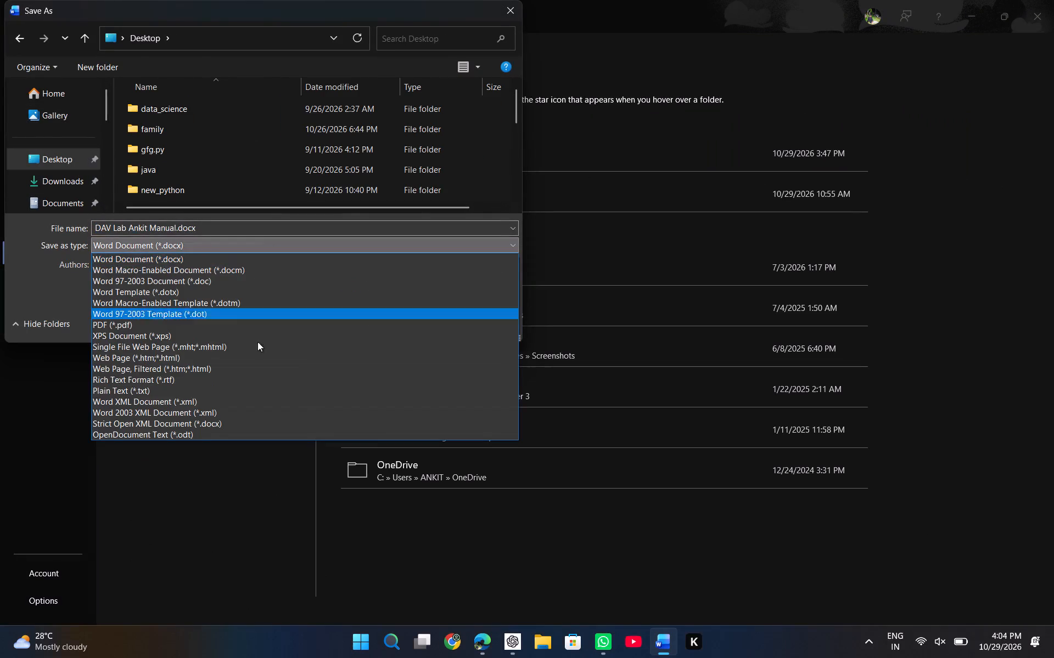
{"action": "left_click", "coordinate": [250, 326]}
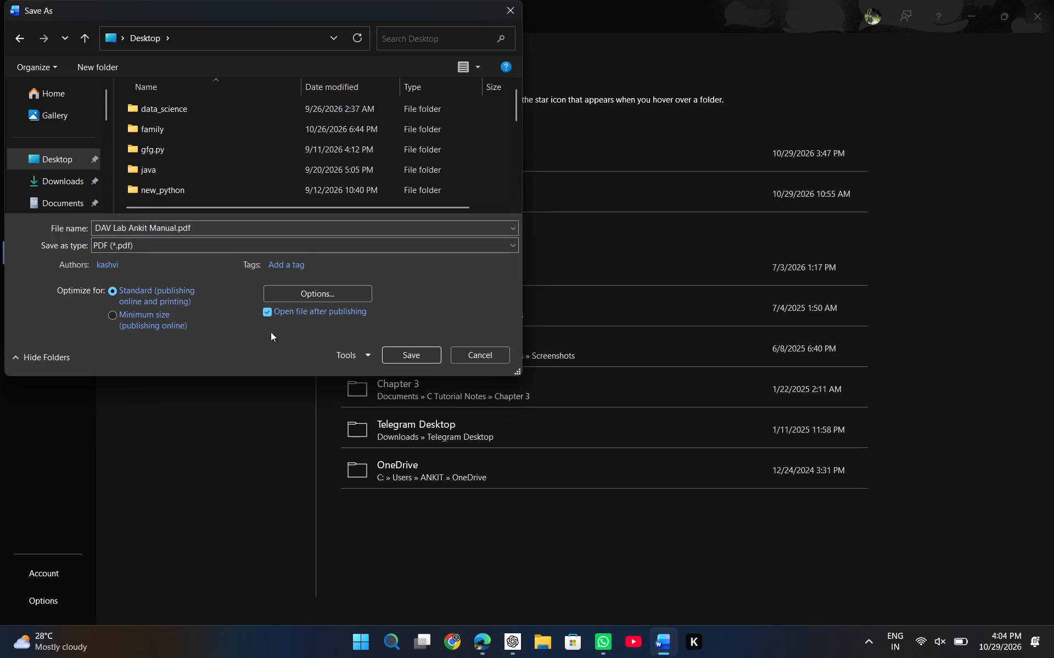